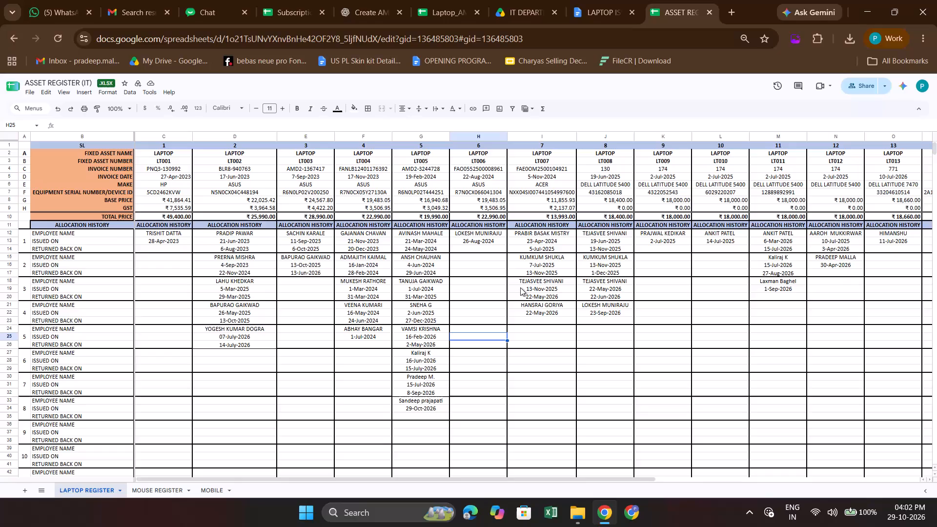
Close the asset register, the laptop issuance form and the IT DEPARTMENTS Drive folder, dismissing the Grammarly notice.
scroll(520, 287, up, 1)
click(706, 17)
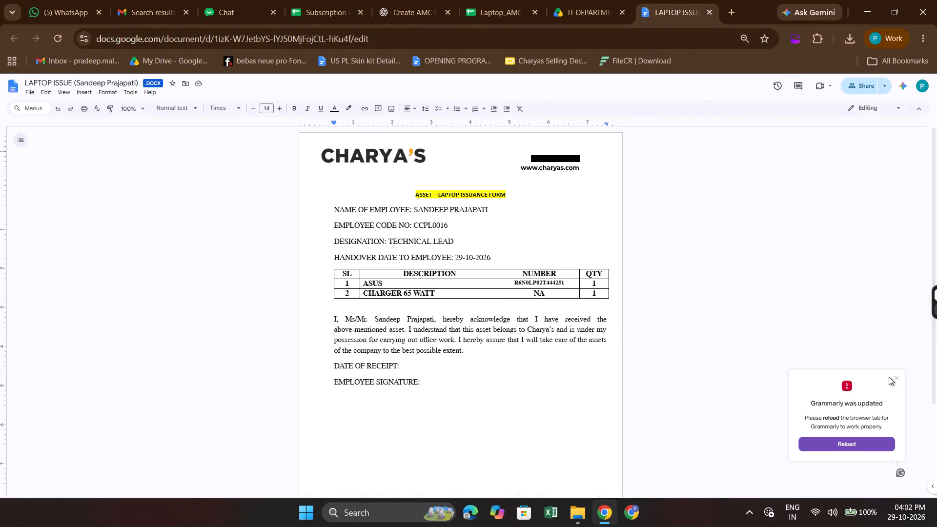
click(895, 379)
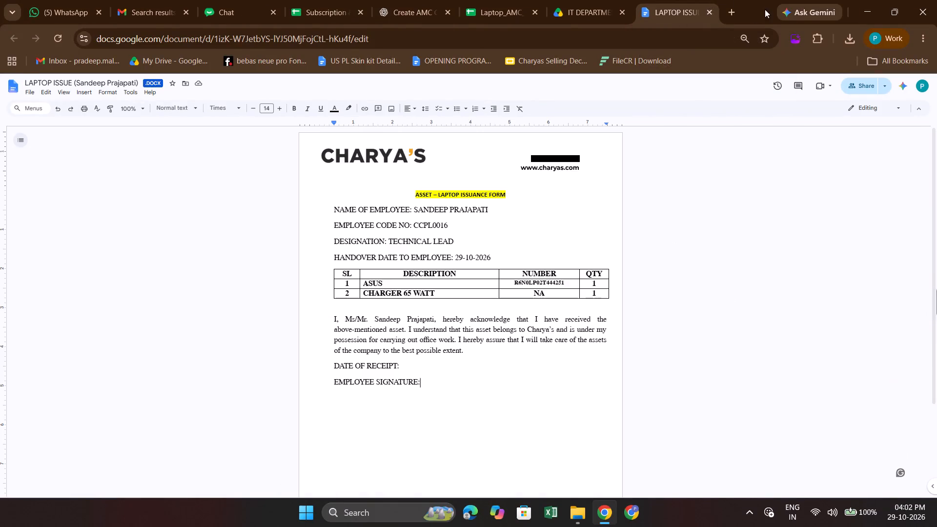
click(711, 12)
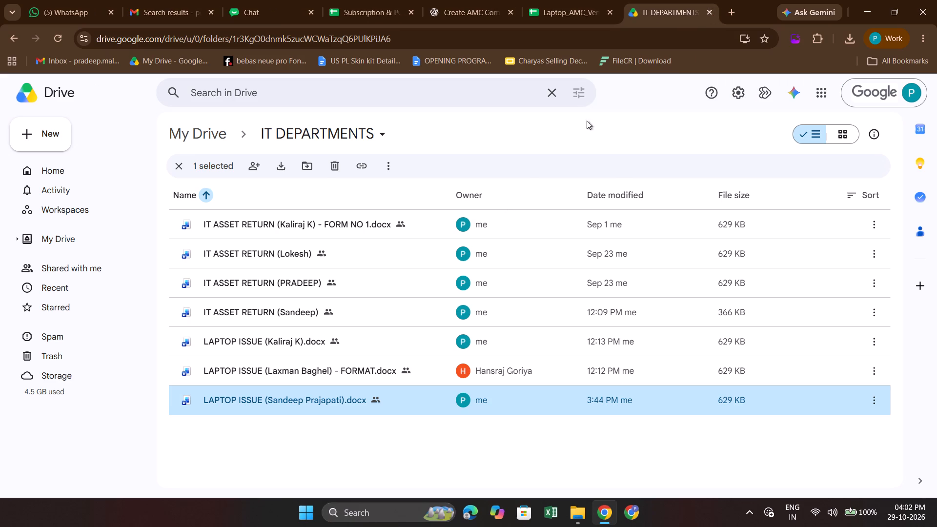
click(710, 15)
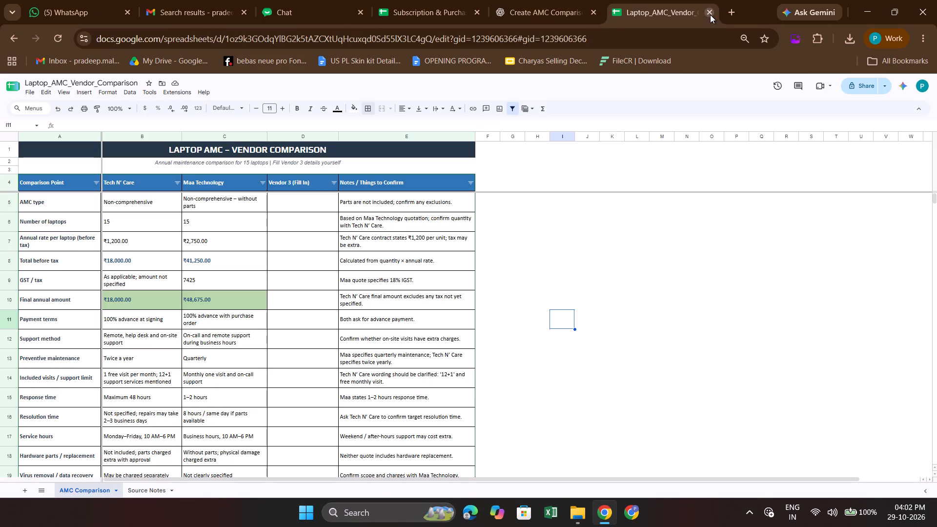
click(556, 0)
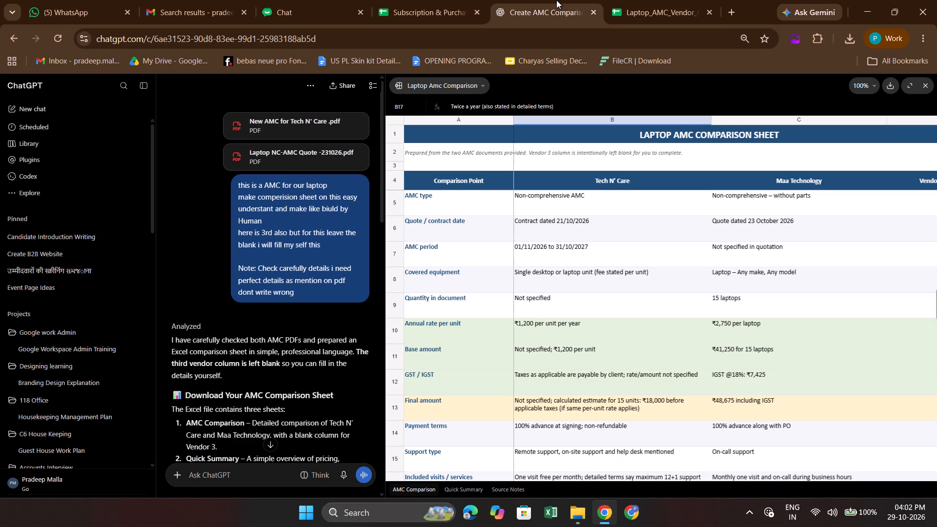
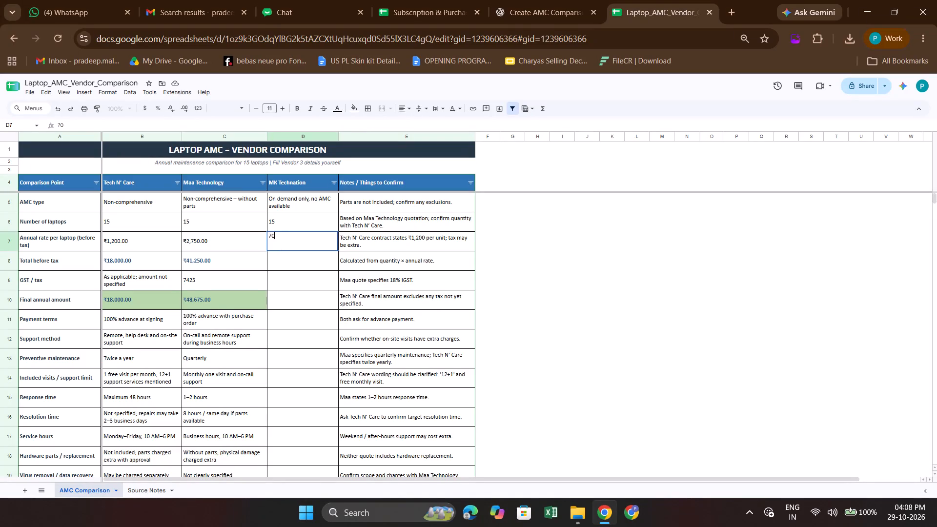
Enter 700 as MK Technation's annual rate per laptop before tax.
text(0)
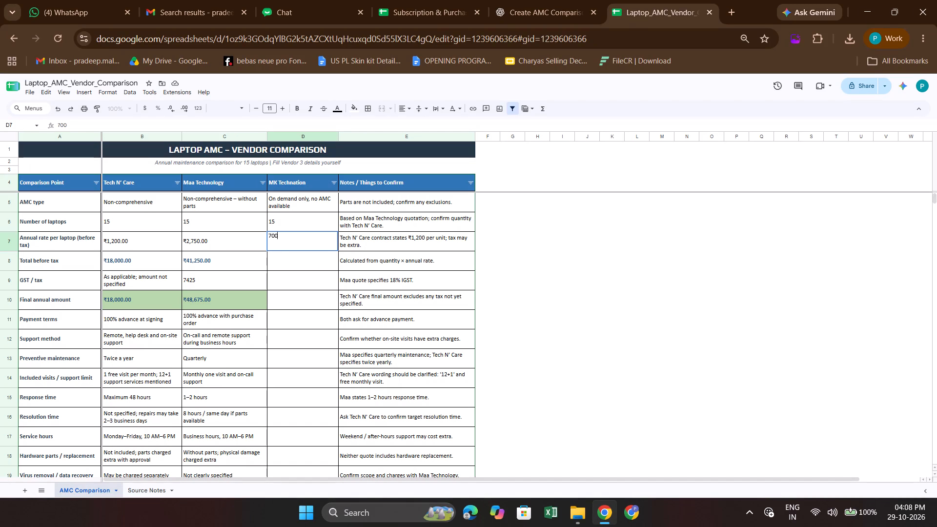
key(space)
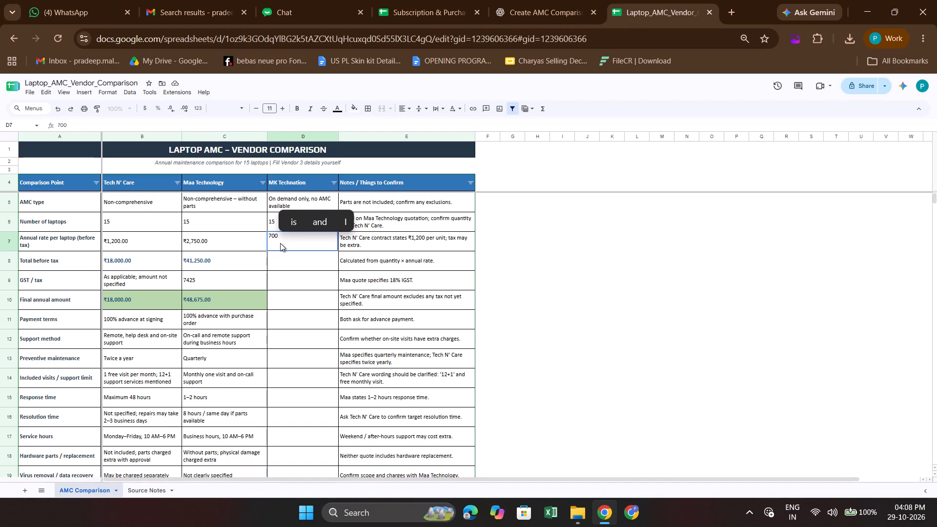
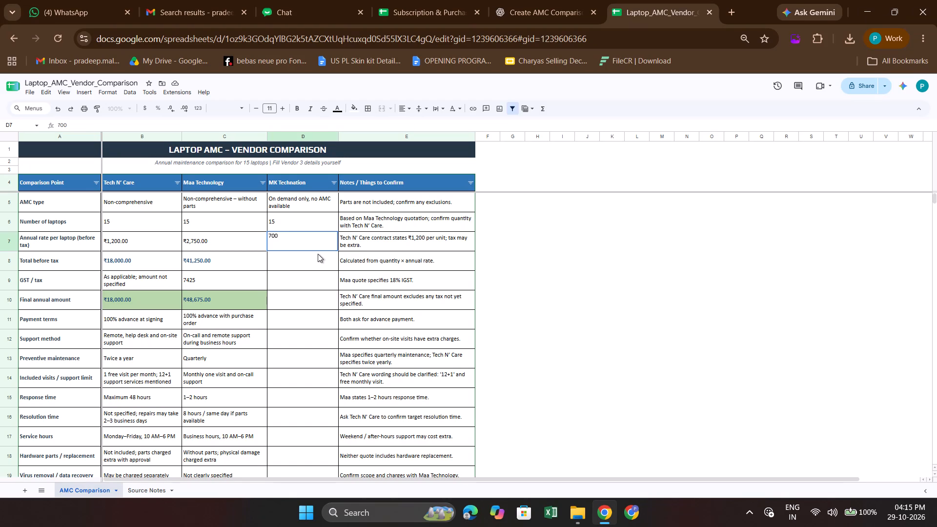
Complete the MK Technation annual rate per laptop entry as "700 Per Laptop".
text(Per Laptop)
key(Return)
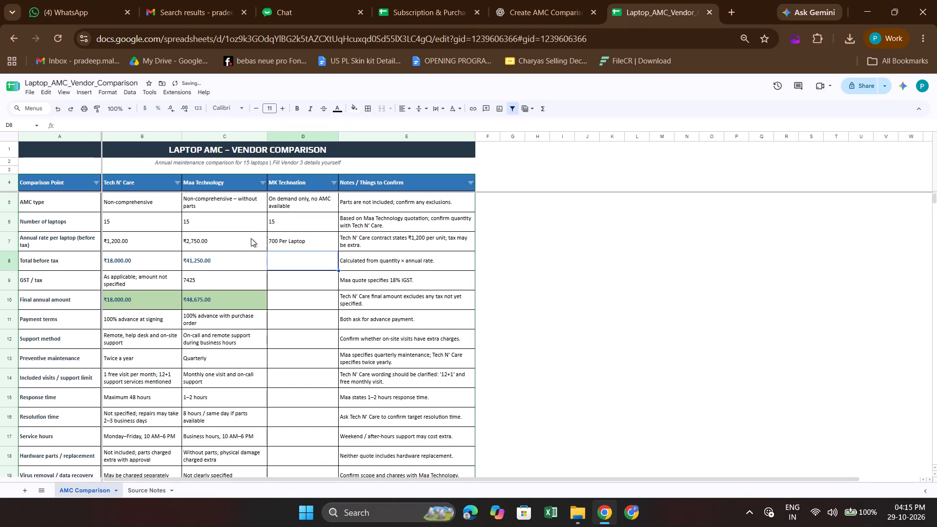
Extend MK Technation's annual rate entry to read "700 Per Laptop + 500 Visit Charge".
click(311, 239)
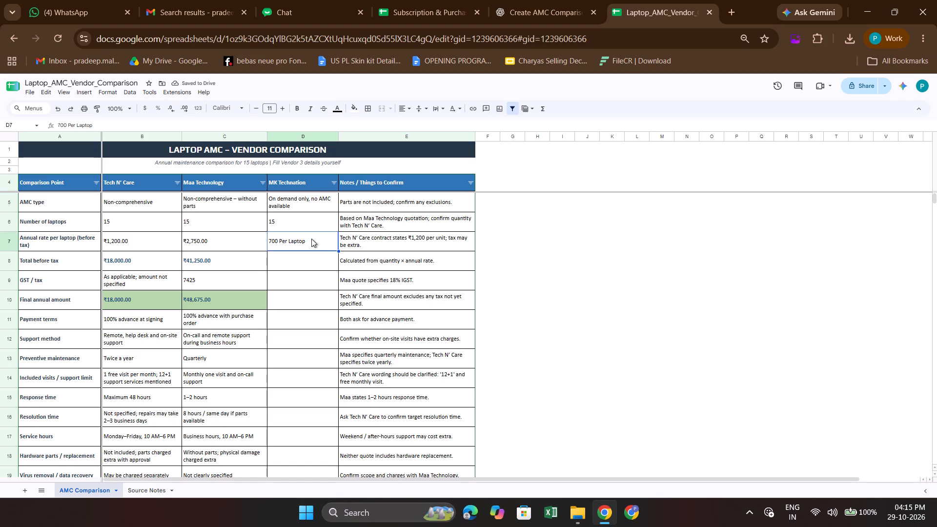
double_click(311, 239)
key(space)
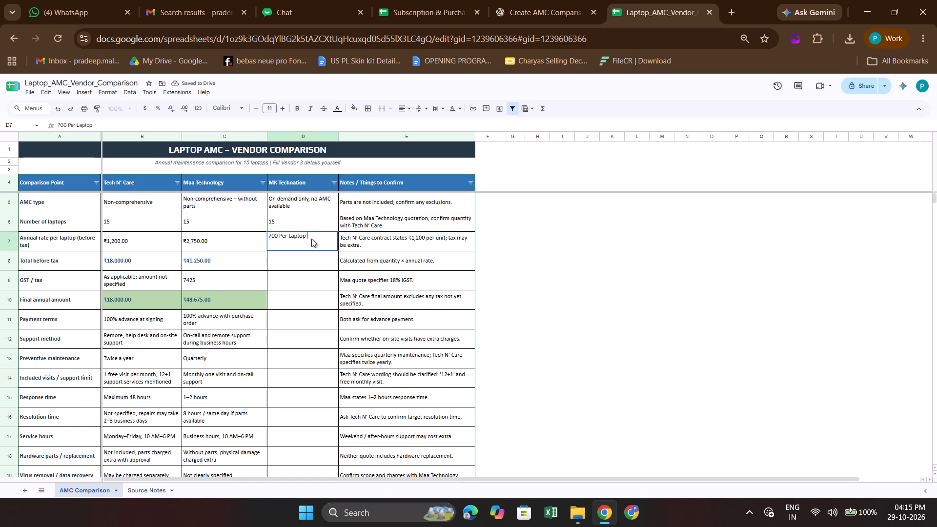
key(shift+plus)
key(space)
text(%00)
key(BackSpace)
key(BackSpace)
key(BackSpace)
text(500 Visit)
key(space)
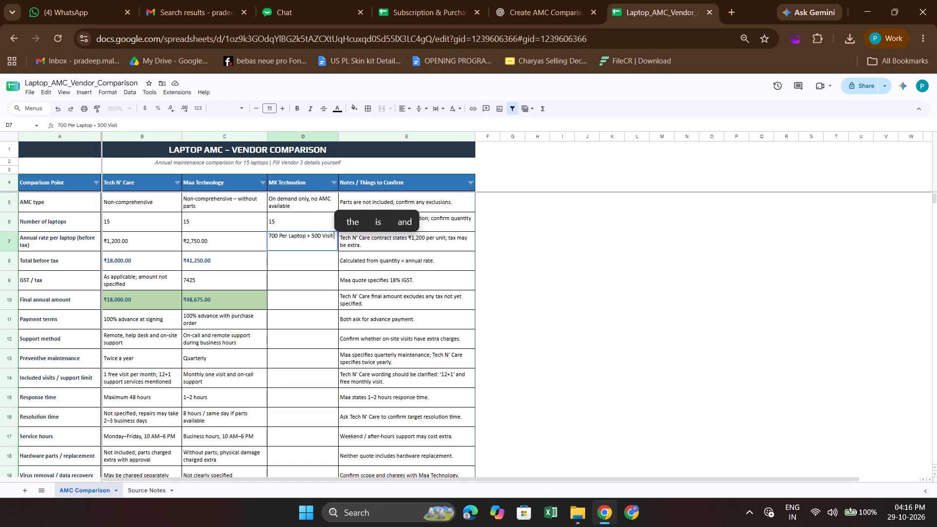
text(Chat)
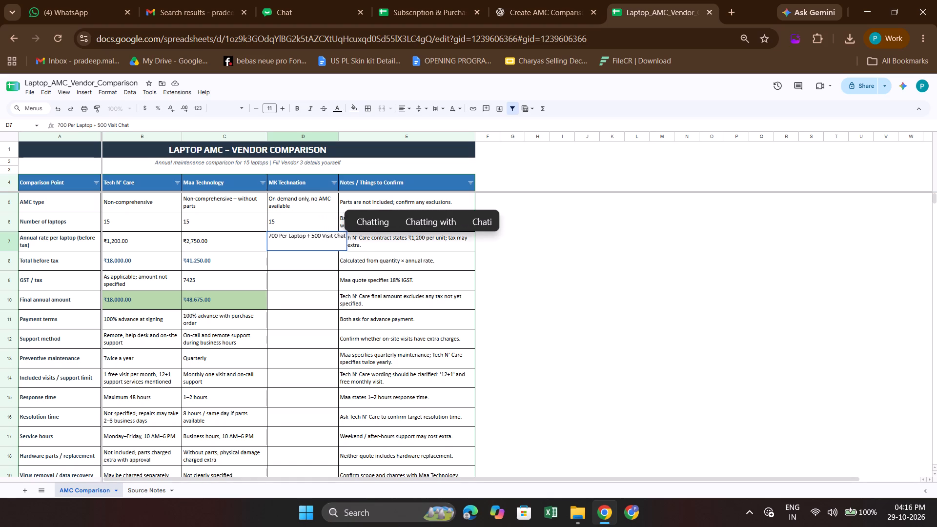
key(BackSpace)
text(rges)
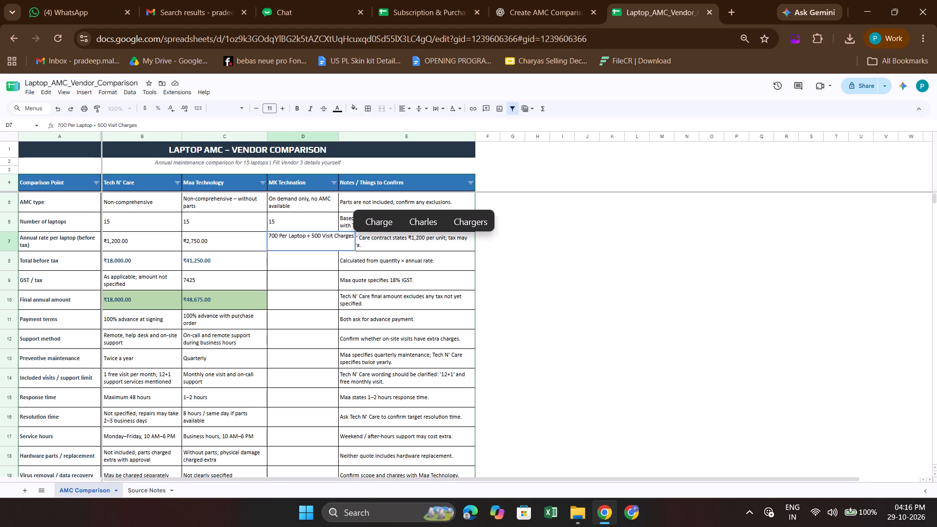
key(Return)
double_click(291, 245)
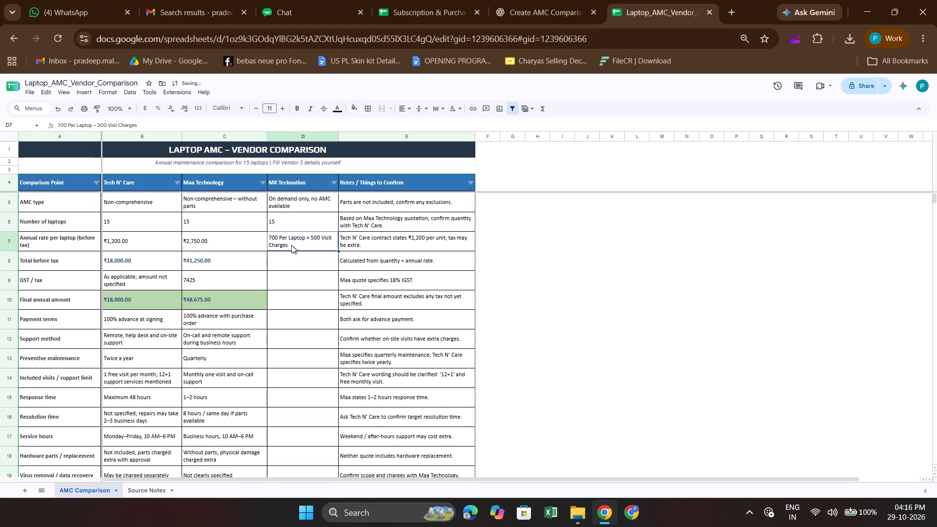
key(BackSpace)
key(Return)
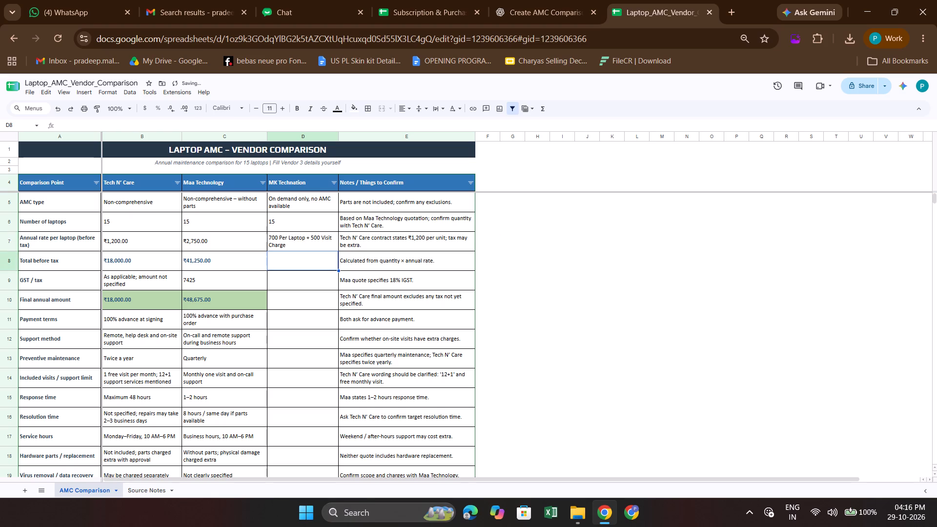
Enter 11000 as MK Technation's total before tax.
scroll(282, 290, right, 1)
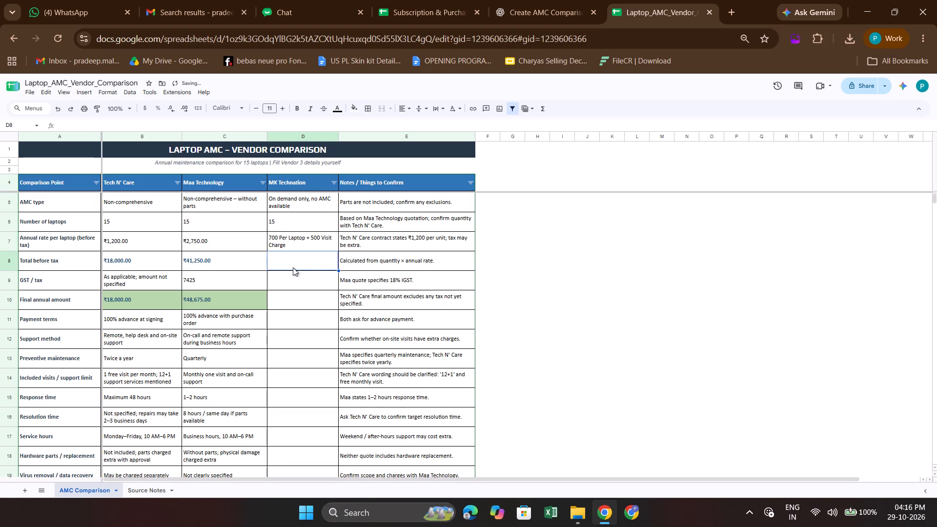
scroll(299, 254, up, 1)
click(288, 261)
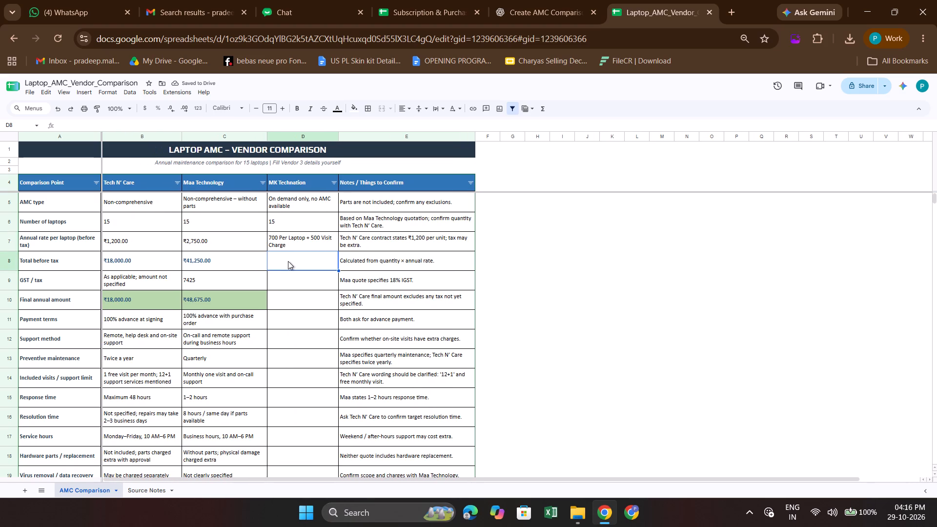
scroll(288, 261, up, 1)
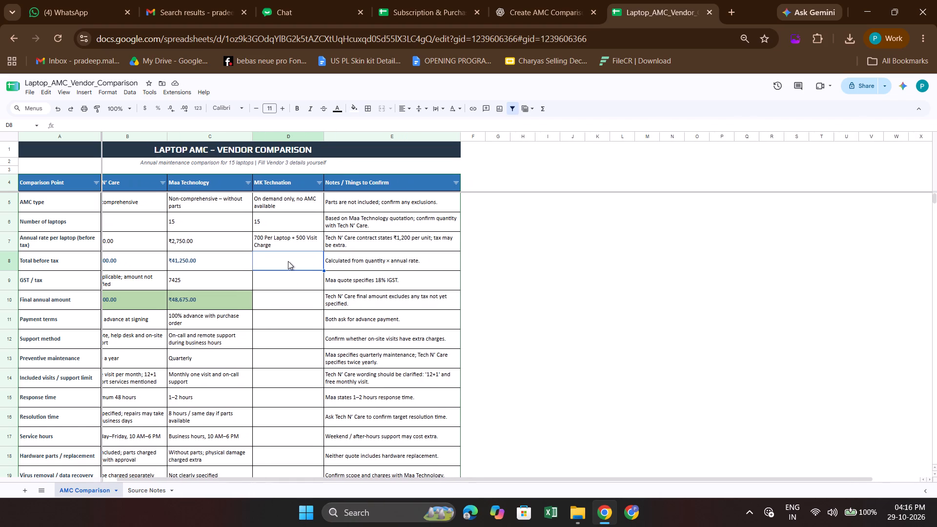
scroll(288, 261, up, 1)
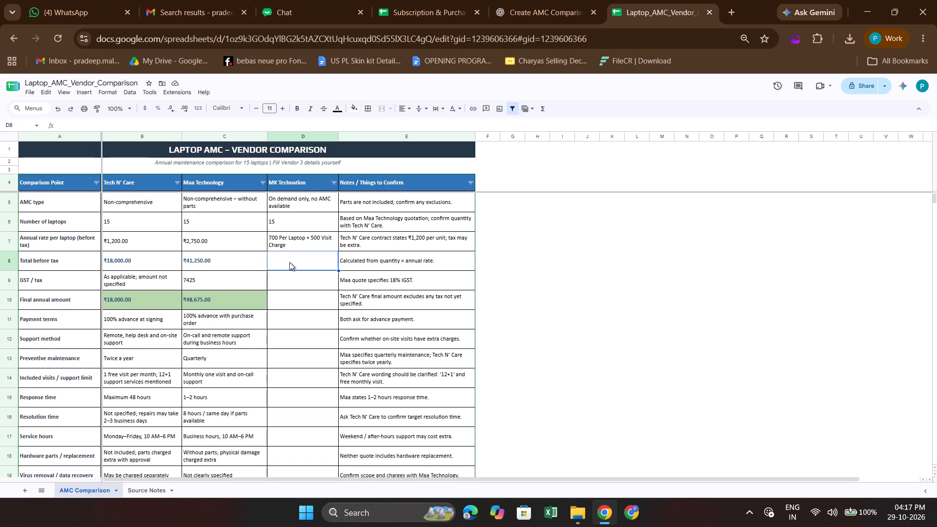
text(11000)
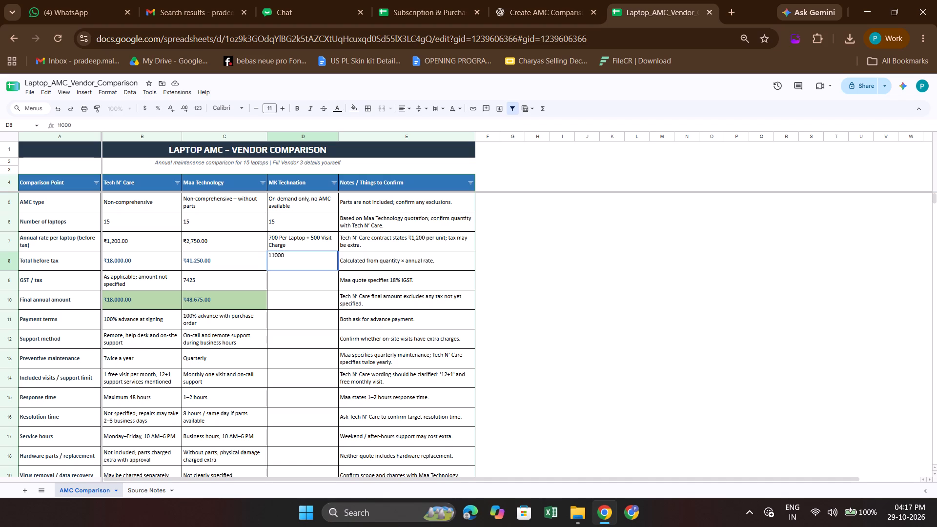
key(Return)
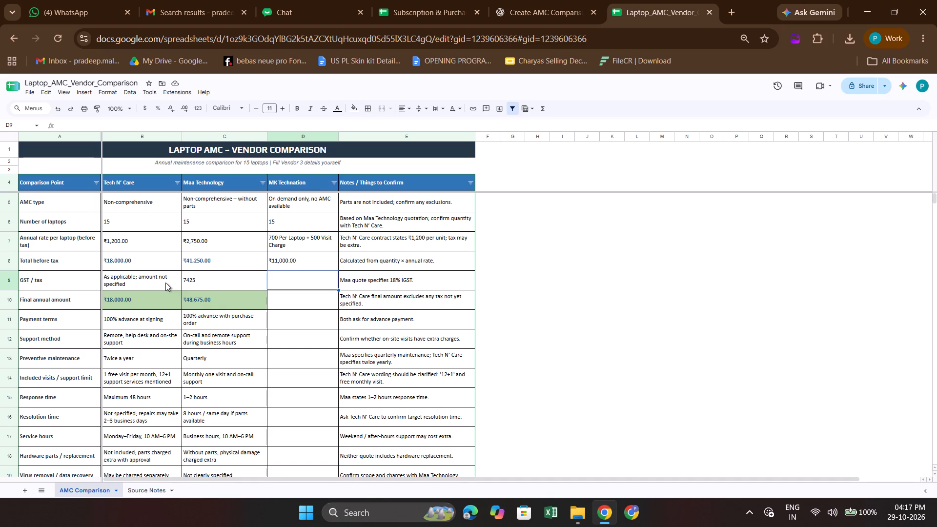
Replace the Tech N' Care GST / tax entry with "Not Available".
click(168, 284)
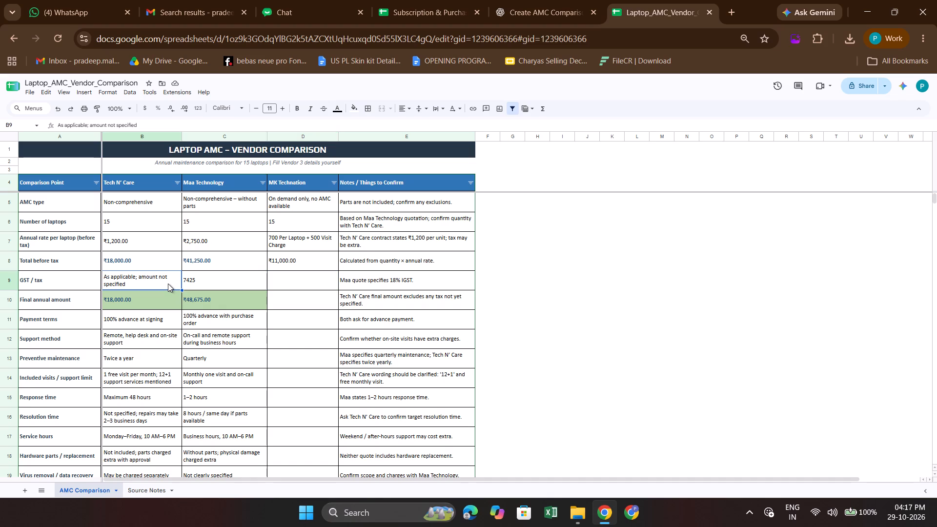
double_click(168, 284)
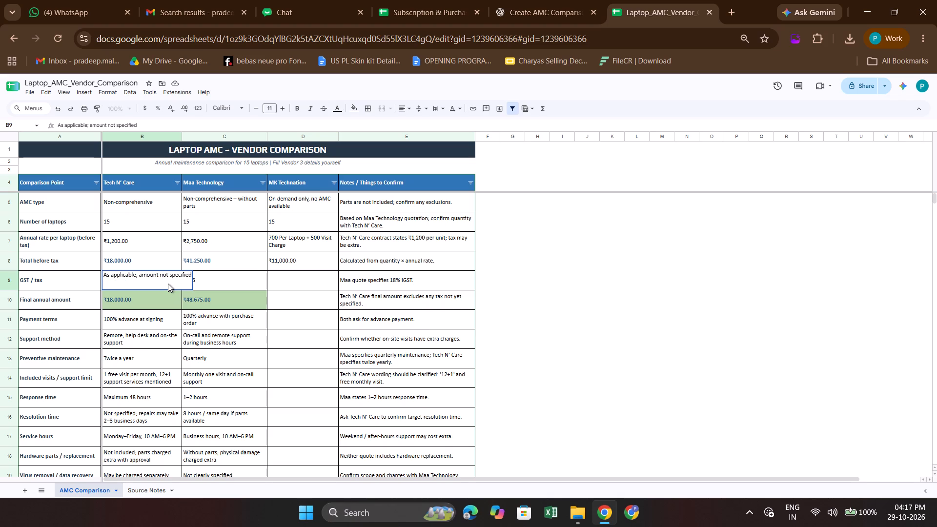
key(ctrl+a)
text(Not Available)
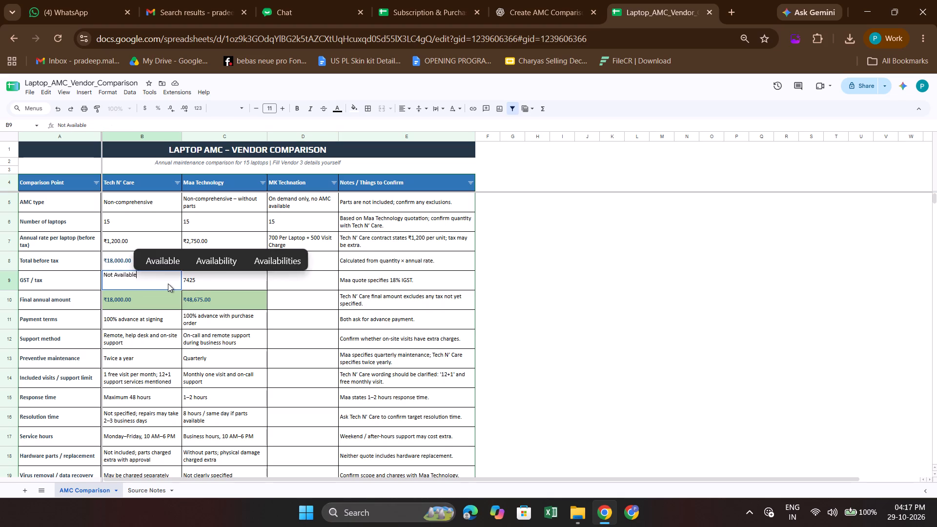
key(Return)
Enter "Not Mentioned" as MK Technation's GST / tax value.
click(285, 289)
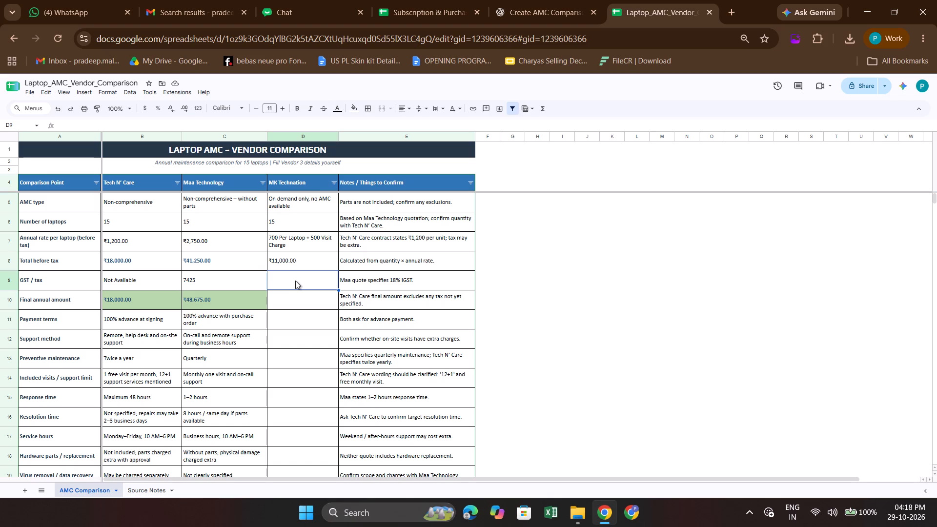
text(Not Mentio)
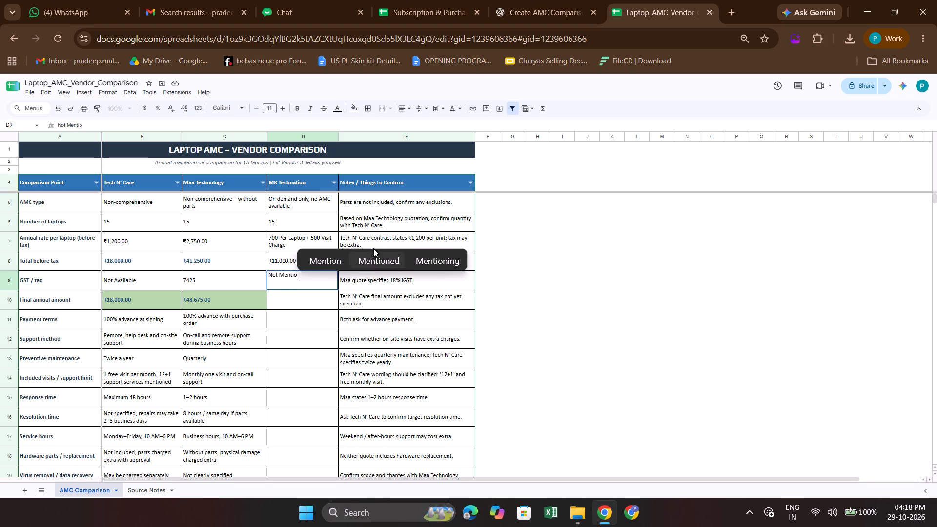
click(373, 263)
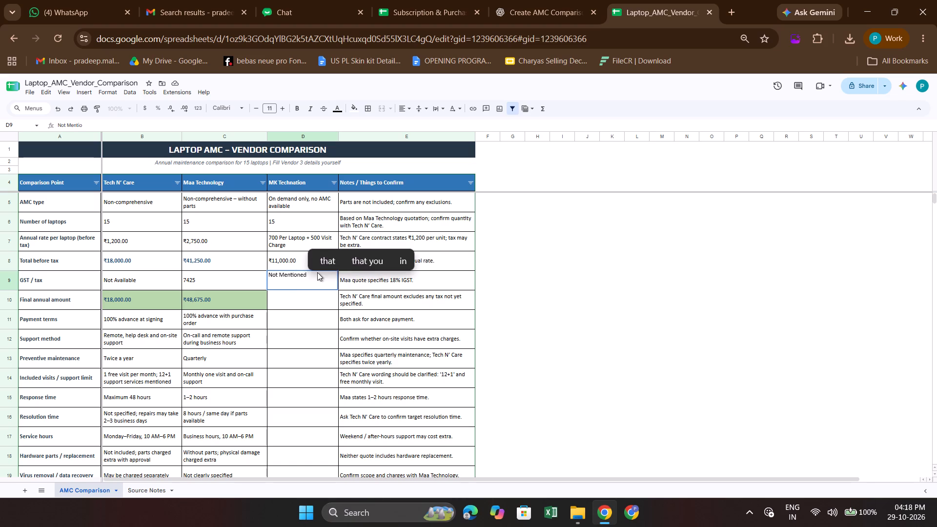
key(Return)
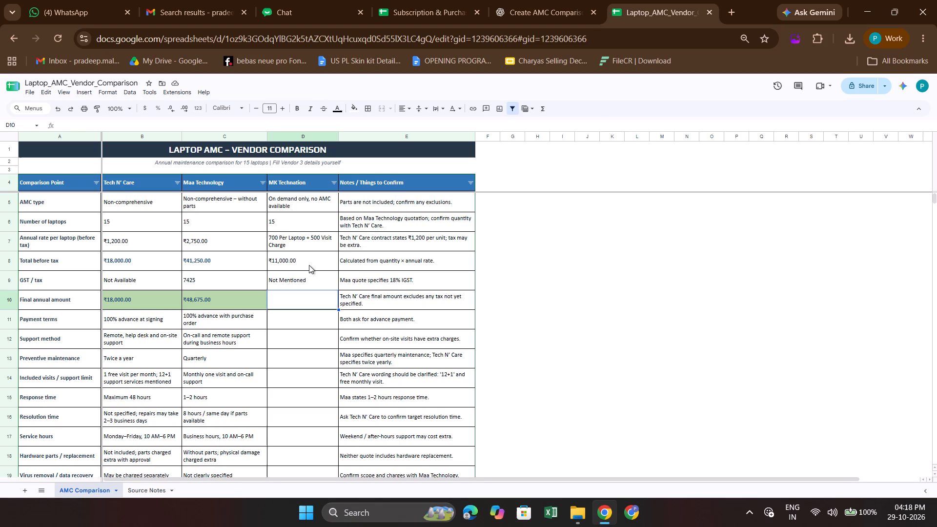
Copy MK Technation's total before tax into its Final annual amount cell.
click(309, 265)
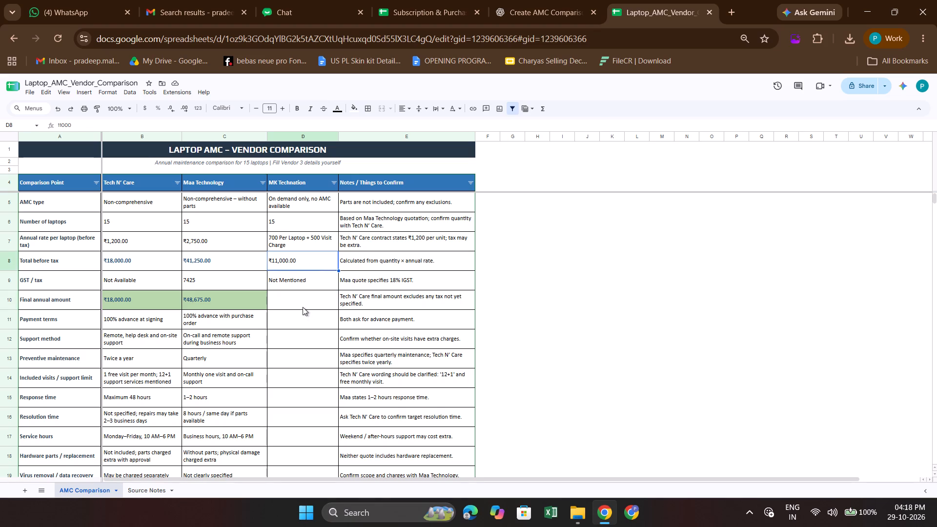
key(ctrl+c)
click(298, 307)
key(ctrl+v)
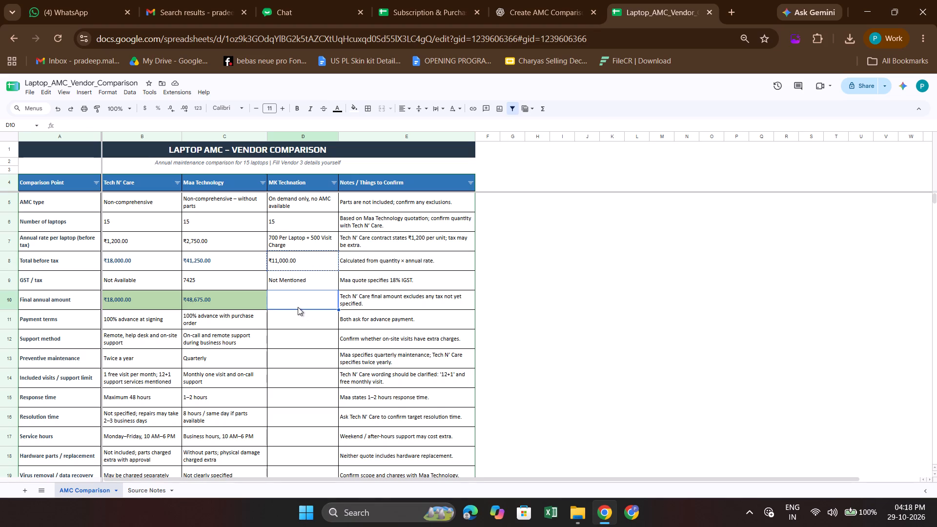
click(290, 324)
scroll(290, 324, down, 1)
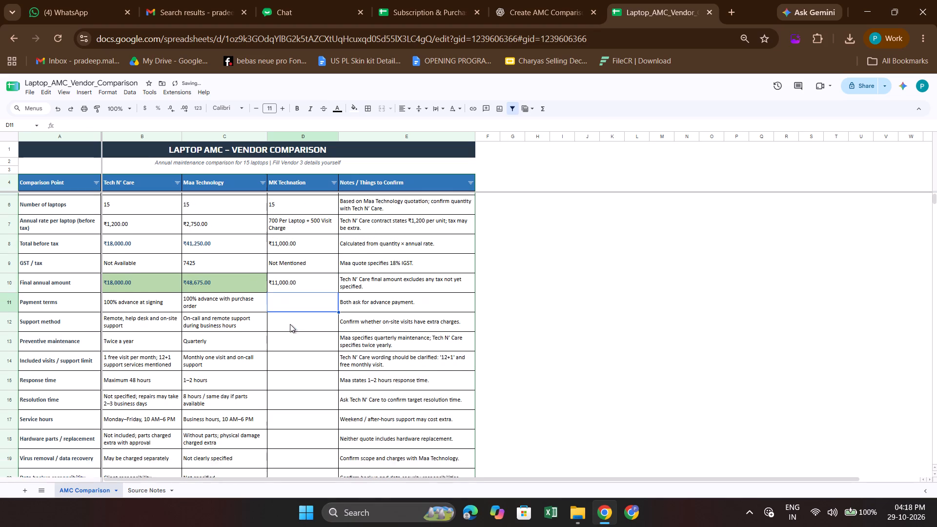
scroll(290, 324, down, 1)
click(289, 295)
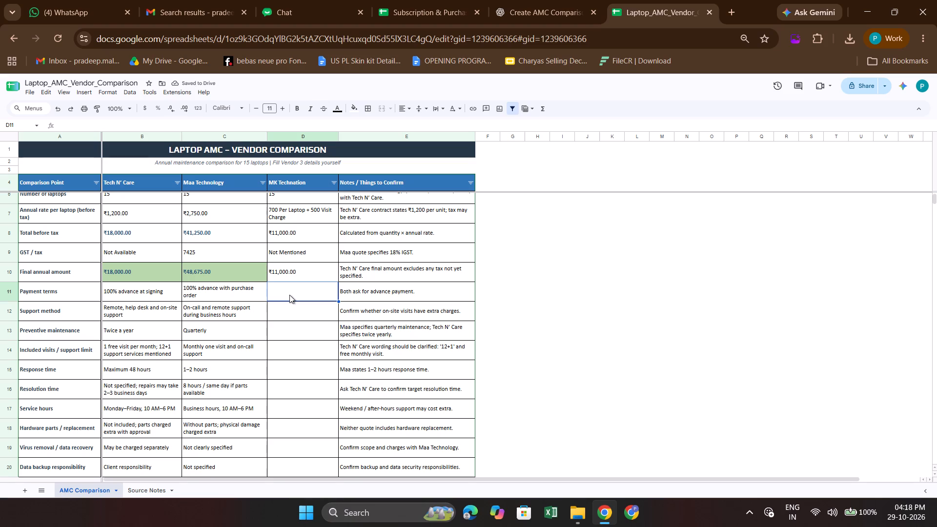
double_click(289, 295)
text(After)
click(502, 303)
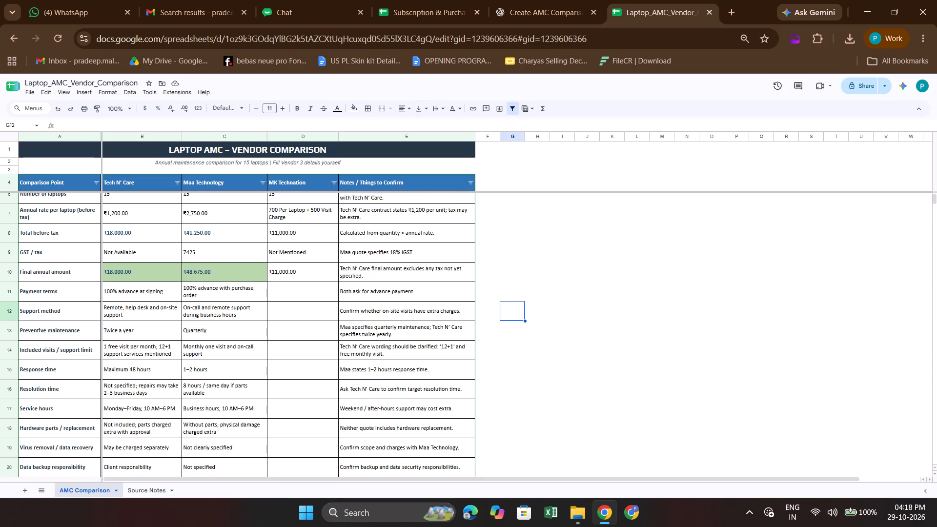
Enter "After job" as MK Technation's payment terms.
double_click(300, 294)
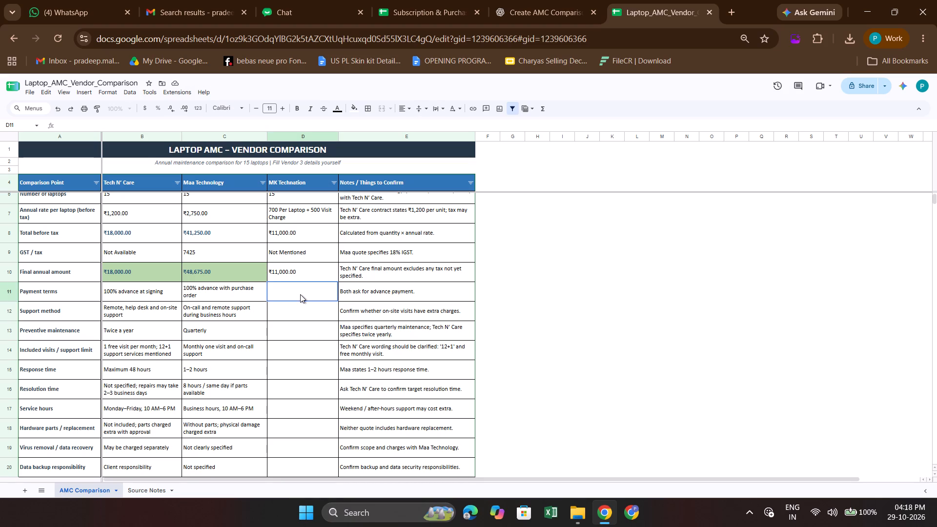
text(After)
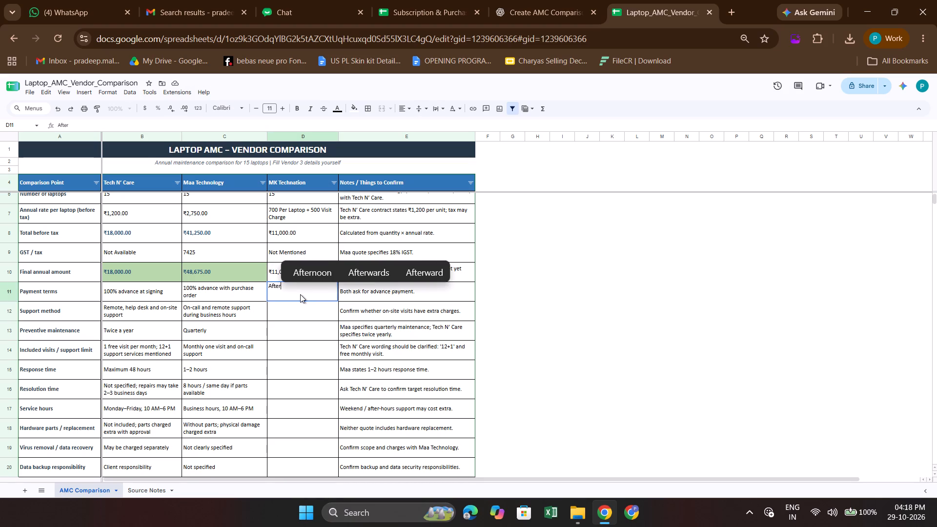
key(space)
text(Work)
key(space)
key(BackSpace)
key(BackSpace)
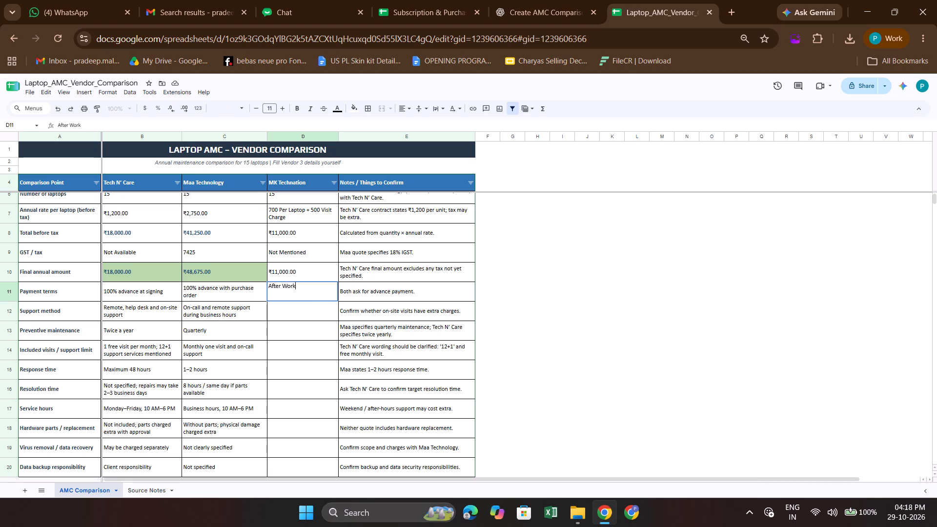
key(BackSpace)
key(BackSpace)
key(BackSpace)
text(work)
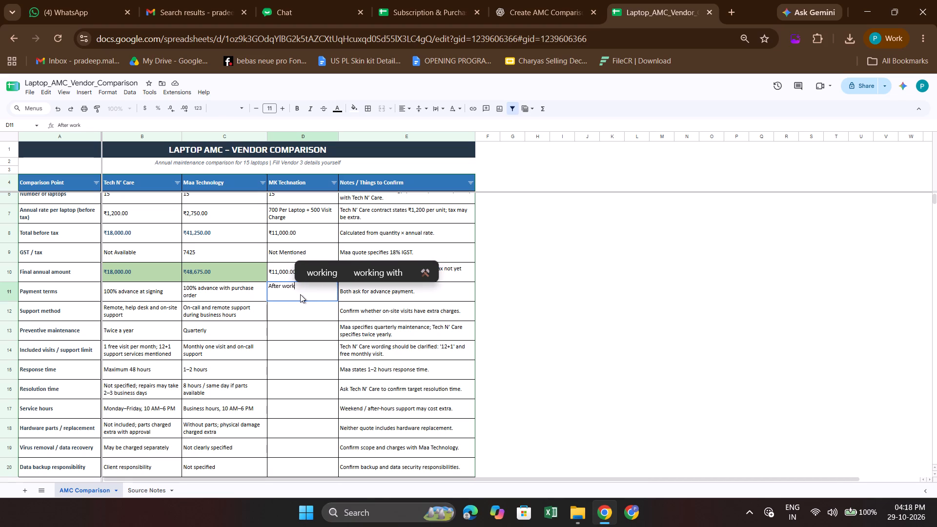
key(BackSpace)
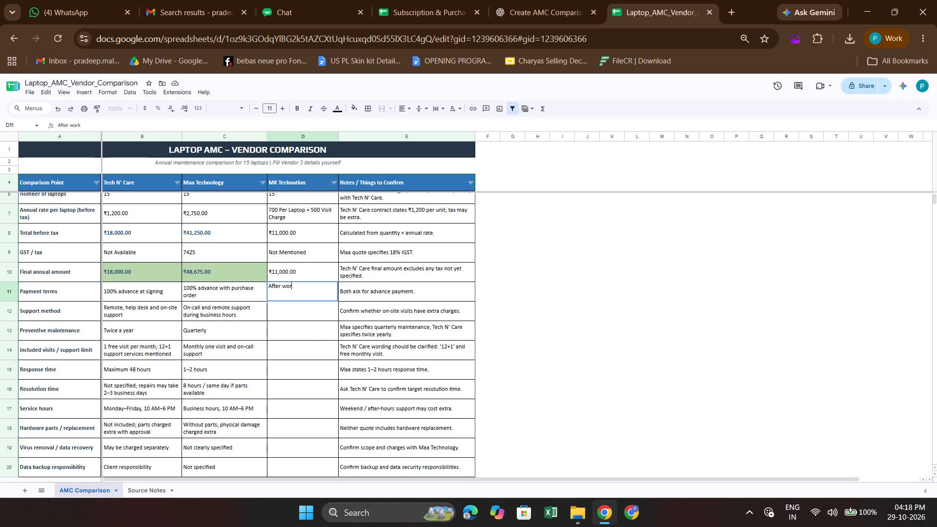
key(BackSpace)
key(BackSpace)
key(BackSpace)
text(job)
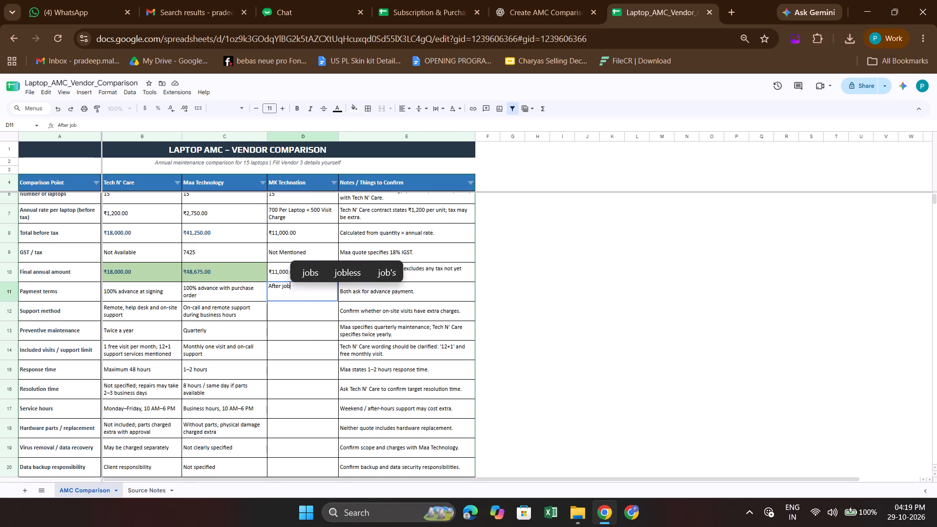
key(Return)
scroll(313, 331, up, 1)
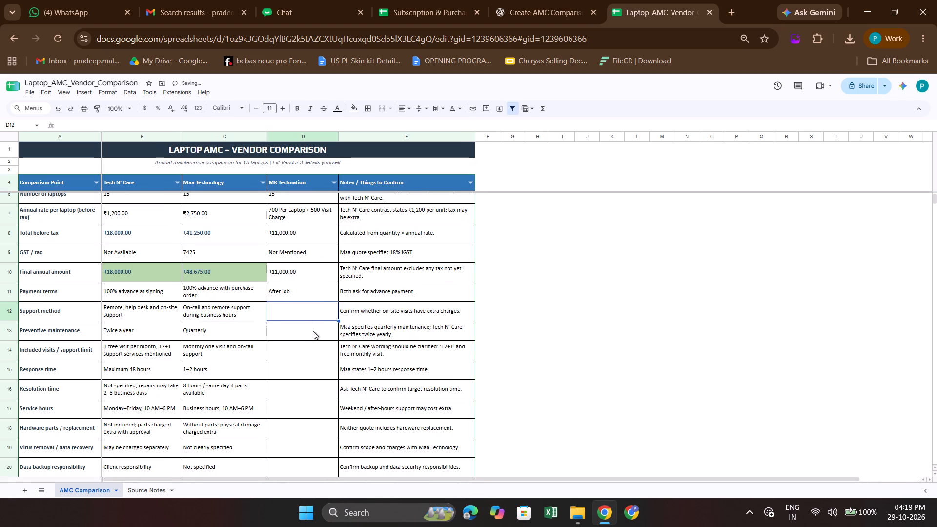
Enter "on-site visit" as MK Technation's support method.
scroll(313, 331, down, 1)
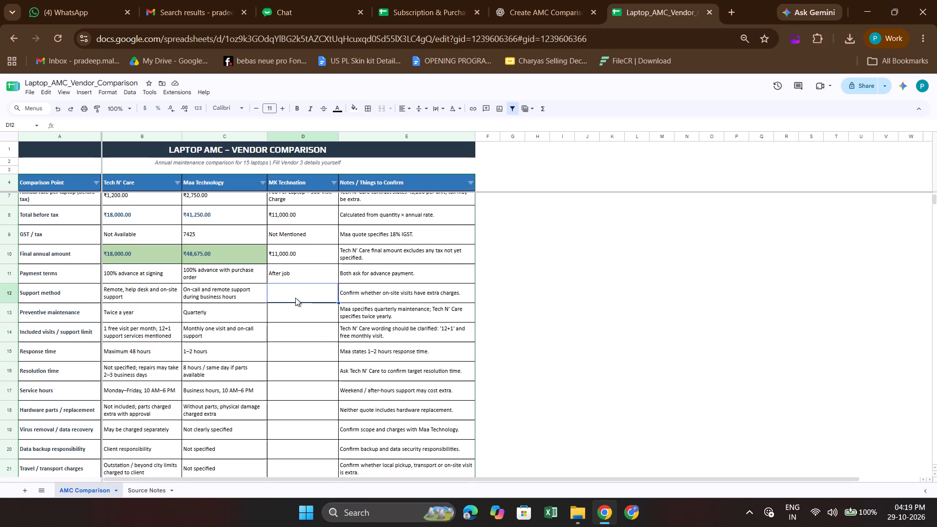
key(o)
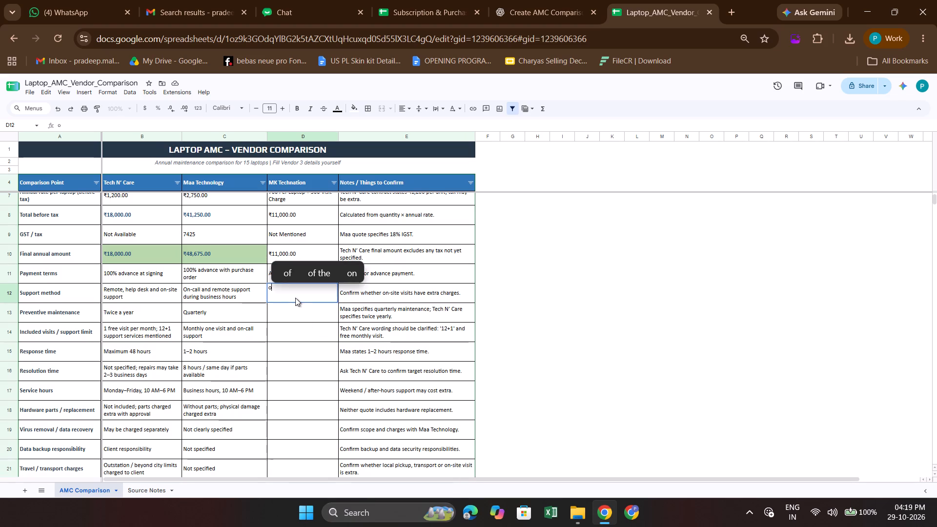
key(BackSpace)
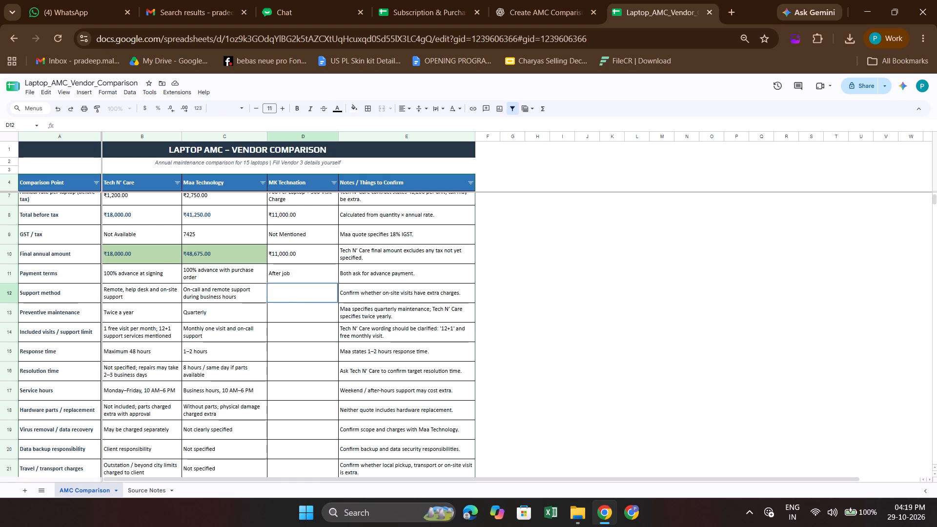
text(on-site)
key(space)
text(visit)
key(Return)
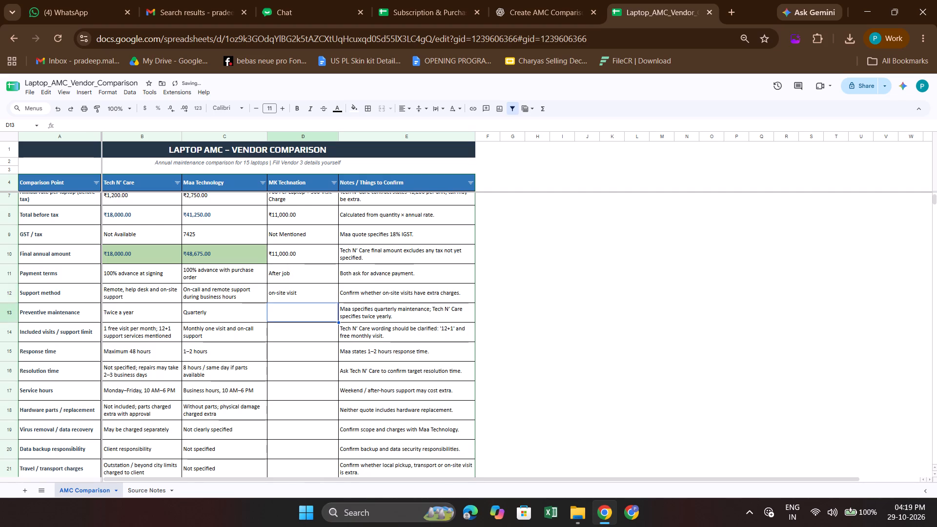
Enter "On demand" as MK Technation's preventive maintenance value.
scroll(324, 240, up, 1)
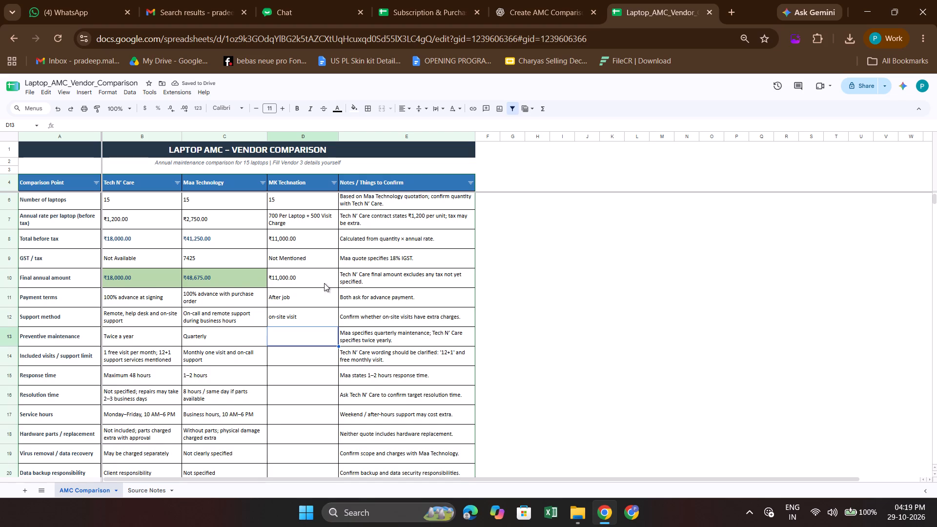
scroll(327, 307, up, 3)
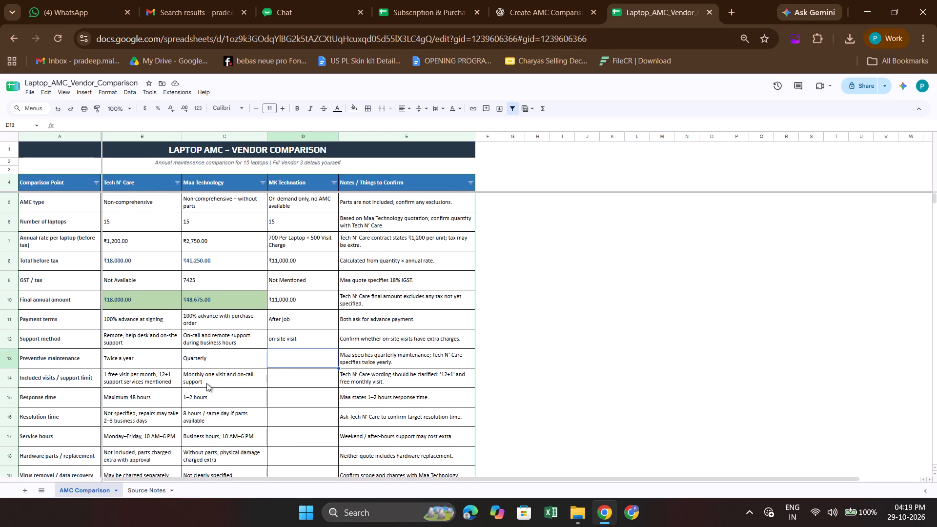
click(287, 385)
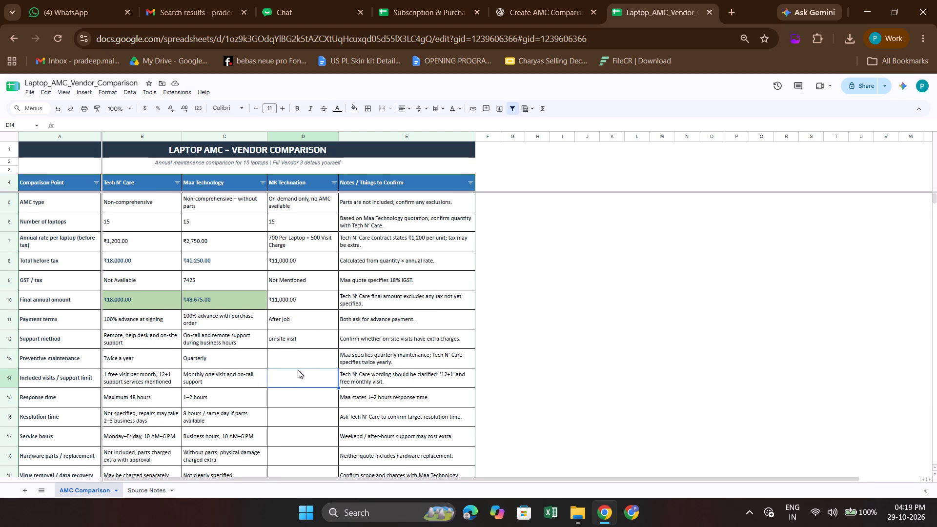
click(302, 361)
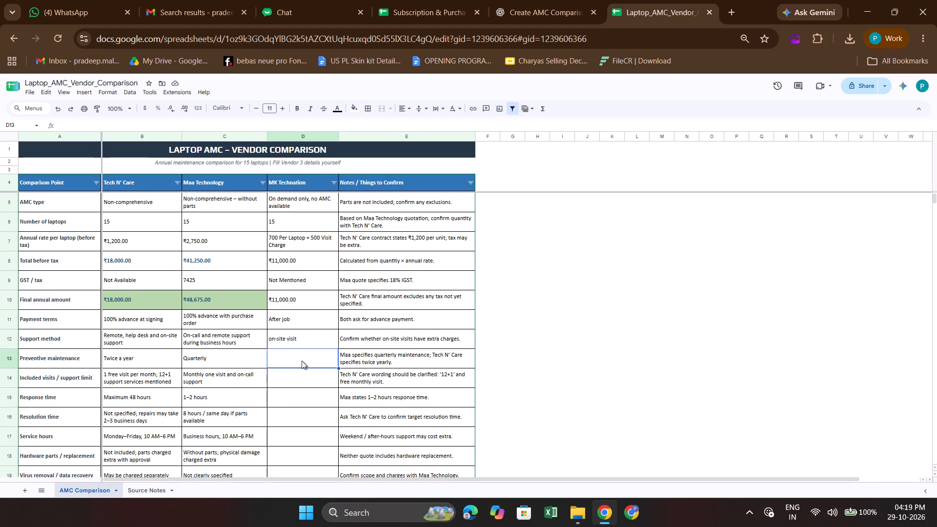
text(On De)
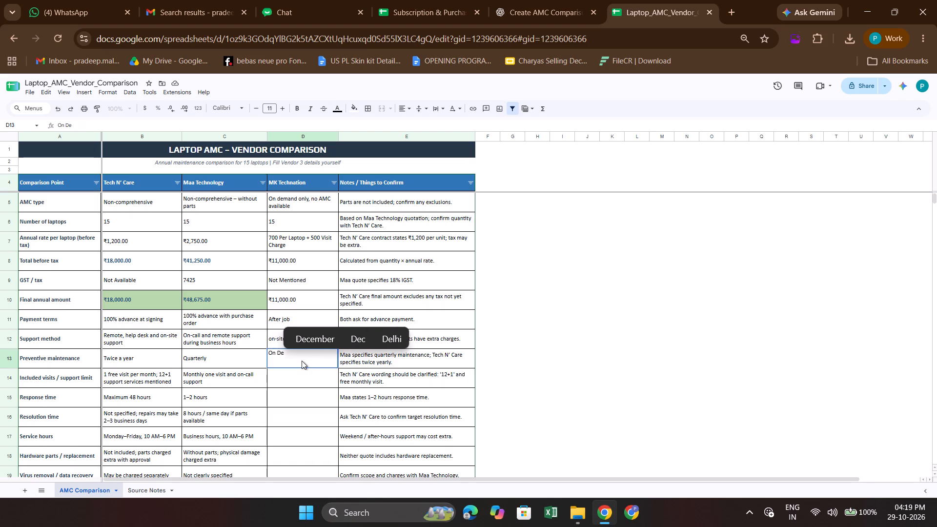
text(mand)
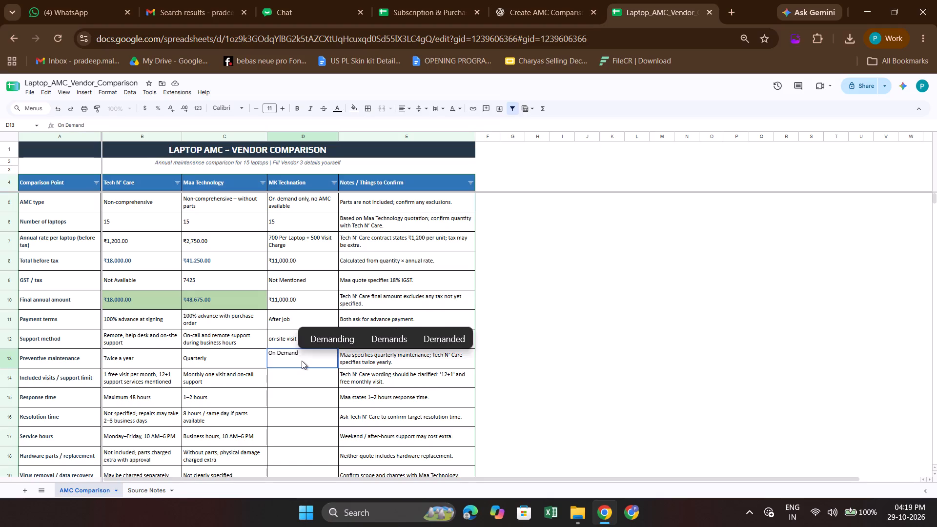
key(BackSpace)
key(BackSpace)
key(BackSpace)
key(BackSpace)
key(BackSpace)
key(BackSpace)
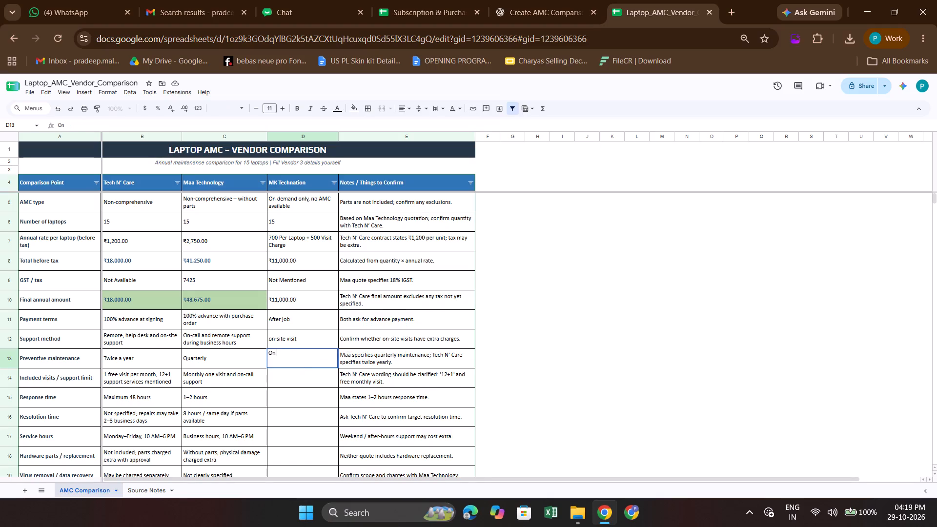
text(demand)
key(Return)
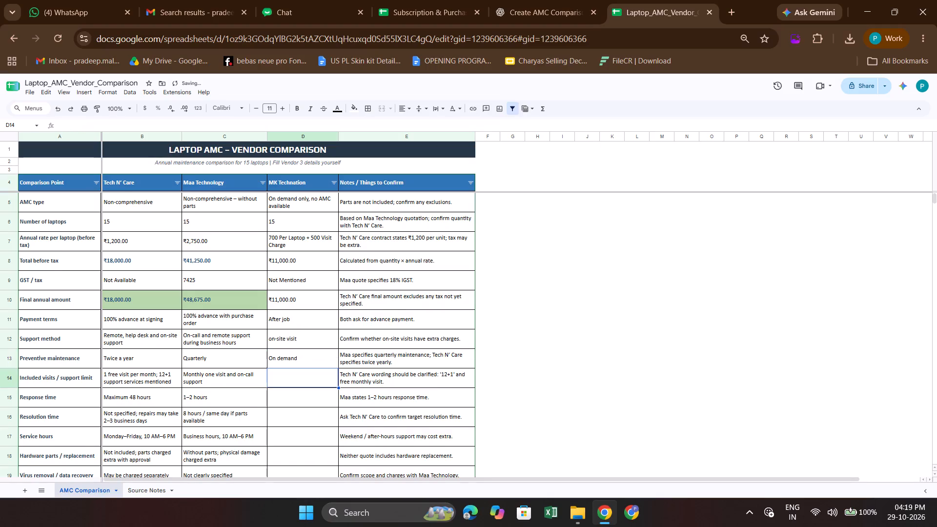
Enter "NA" for both MK Technation's included visits / support limit and its response time.
scroll(249, 417, down, 1)
scroll(296, 363, down, 2)
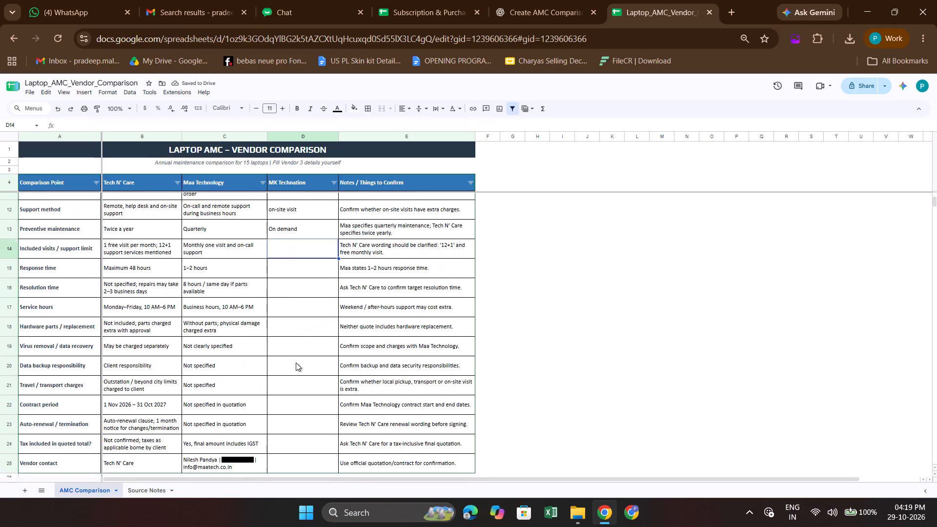
scroll(296, 363, down, 1)
scroll(316, 339, right, 1)
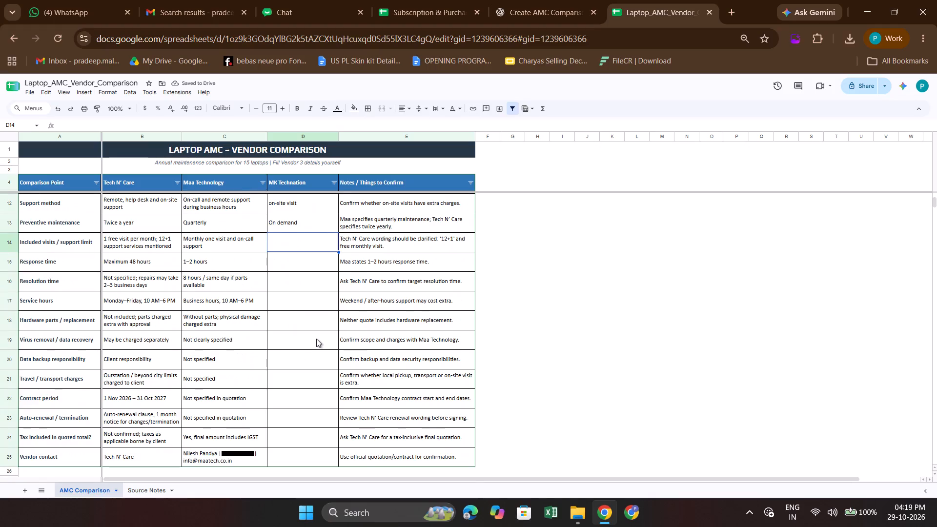
scroll(316, 339, up, 1)
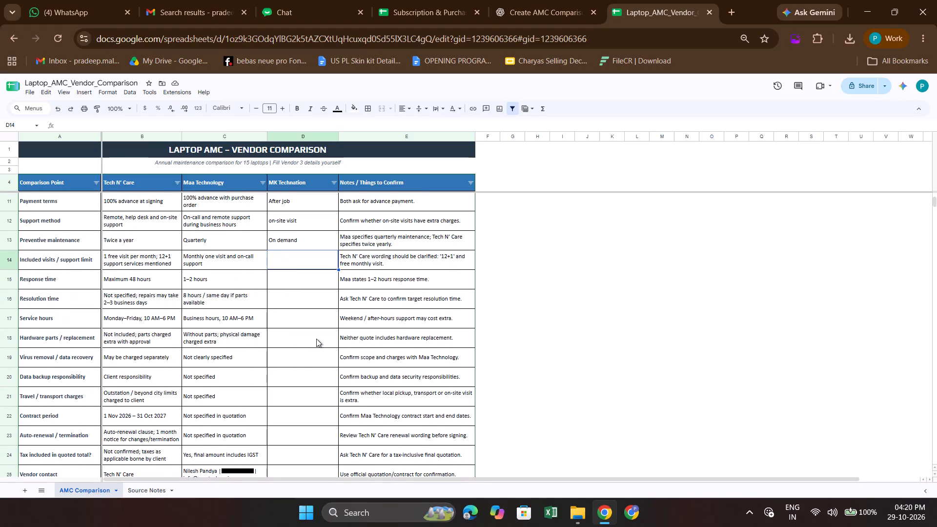
scroll(316, 339, up, 1)
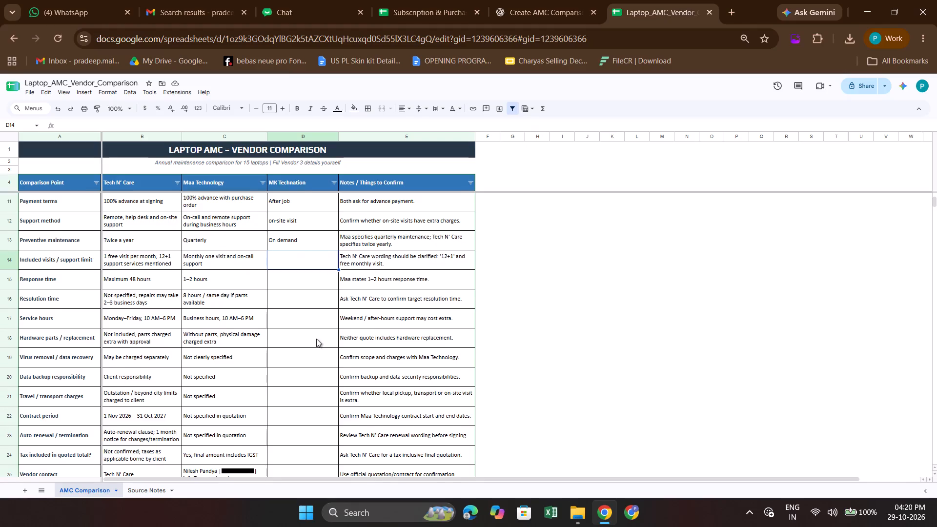
scroll(316, 339, up, 1)
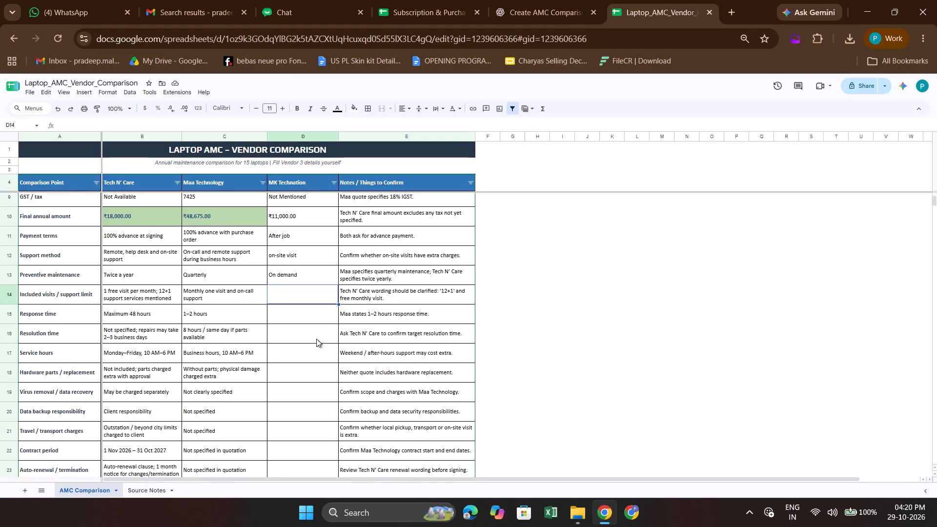
text(NA)
key(Return)
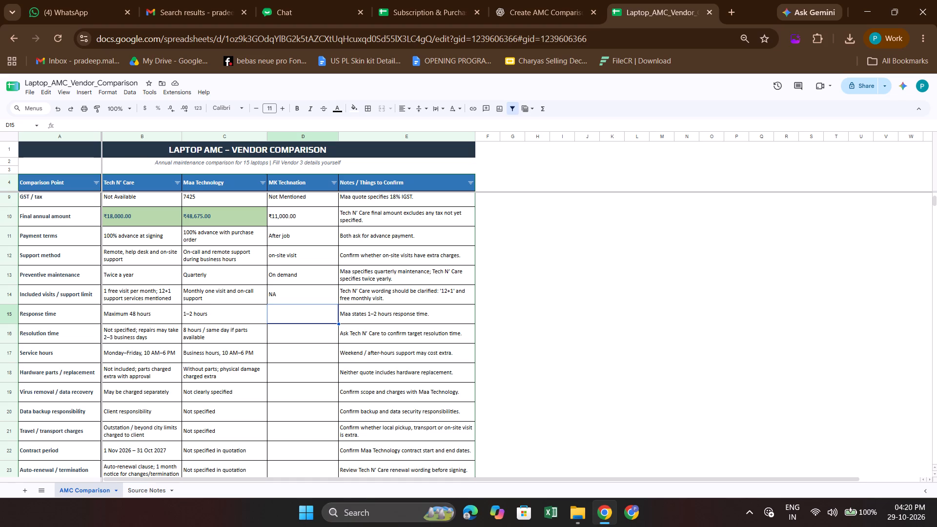
text(NA)
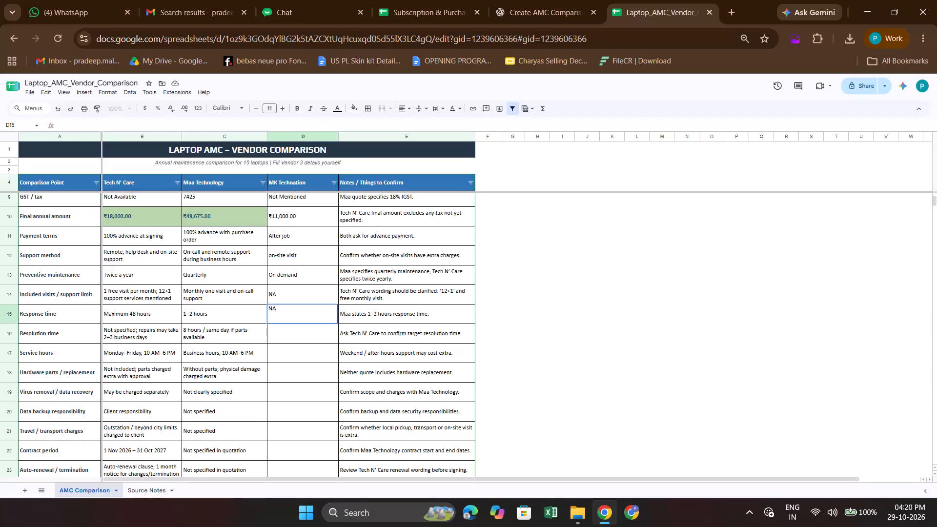
key(Return)
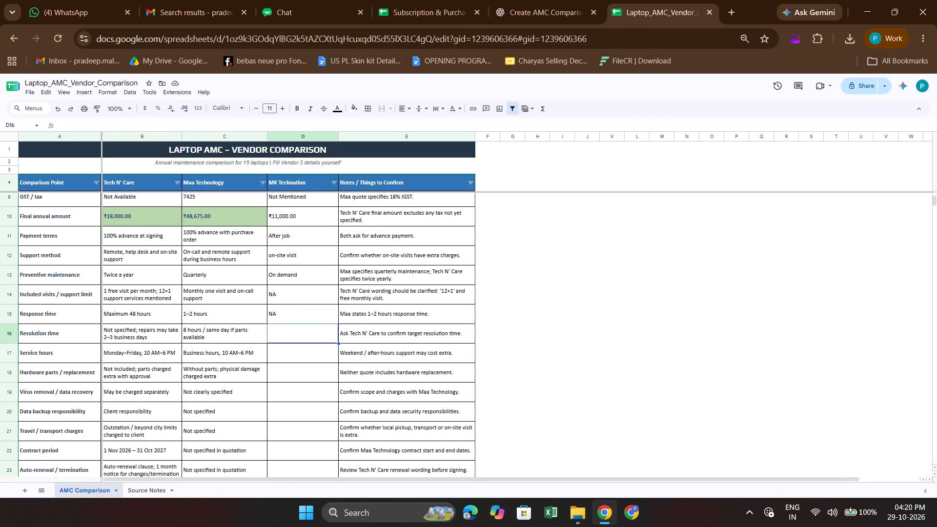
Copy Tech N' Care's resolution time entry into MK Technation's resolution time cell.
scroll(360, 312, up, 1)
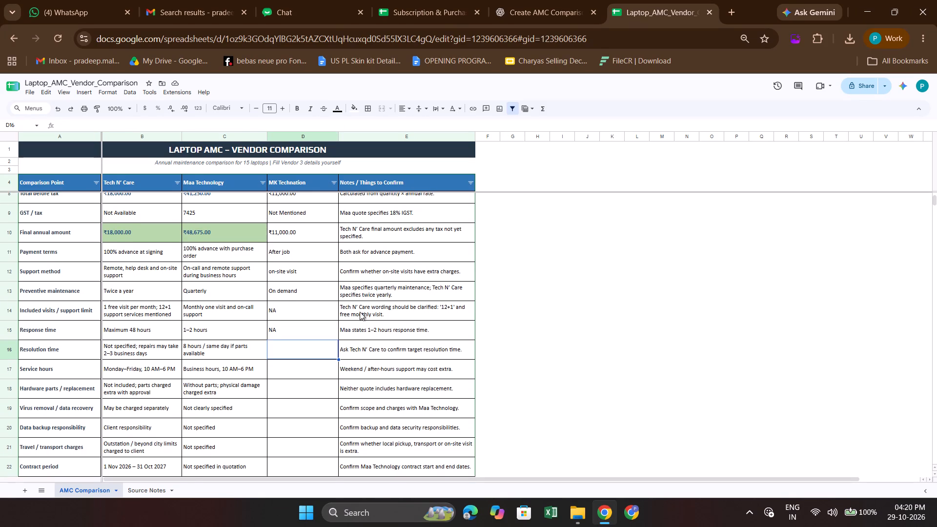
scroll(360, 312, up, 1)
scroll(297, 350, down, 1)
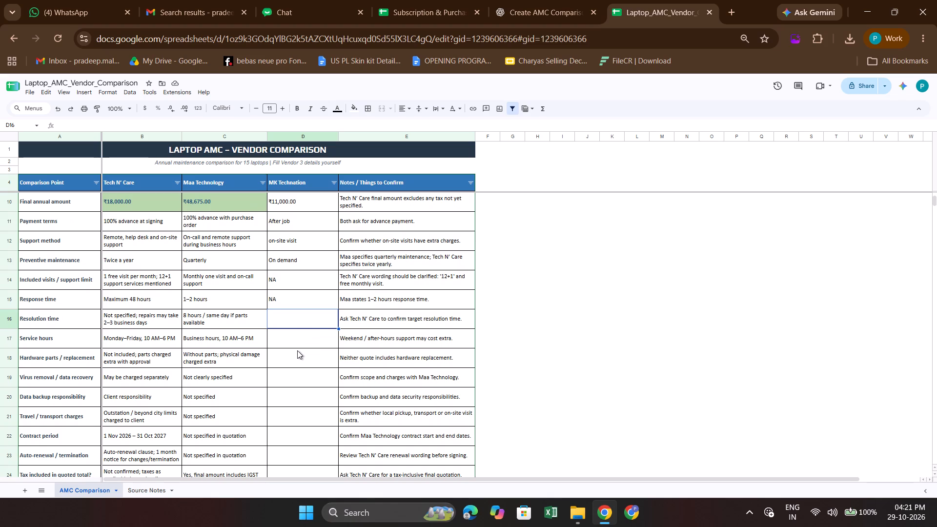
click(163, 317)
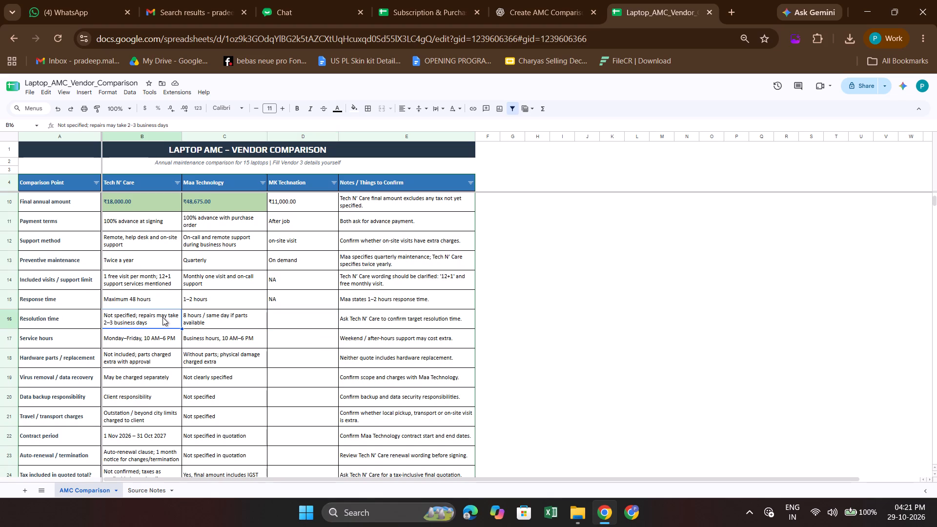
key(ctrl+c)
click(302, 317)
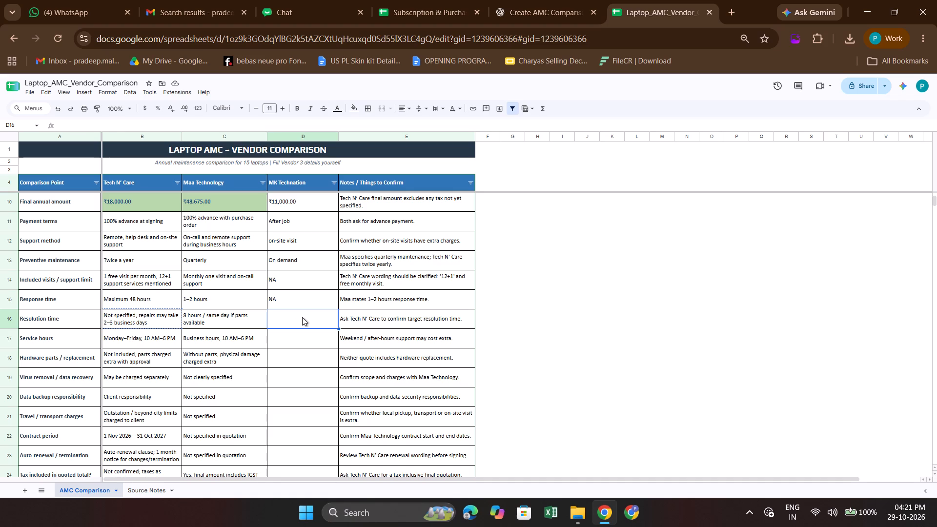
key(ctrl+v)
Copy Tech N' Care's service hours, Monday–Friday, 10 AM–6 PM, into MK Technation's service hours cell.
click(293, 337)
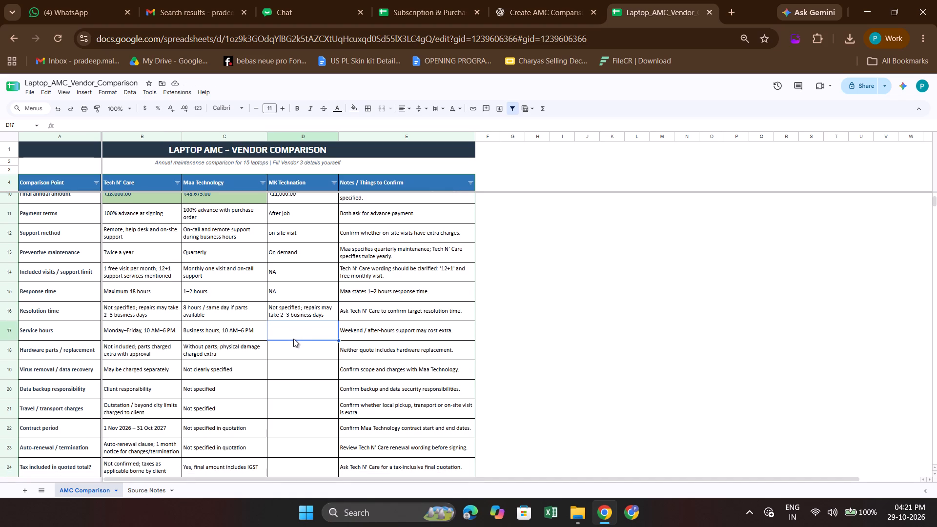
click(161, 334)
key(ctrl+c)
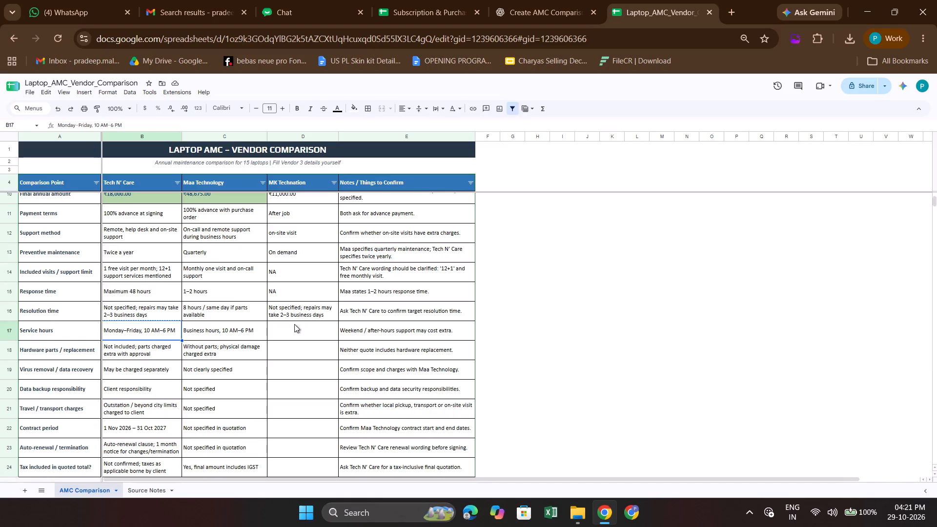
click(294, 324)
key(ctrl+v)
Copy Tech N' Care's hardware parts / replacement entry into MK Technation's cell in the same row.
click(291, 354)
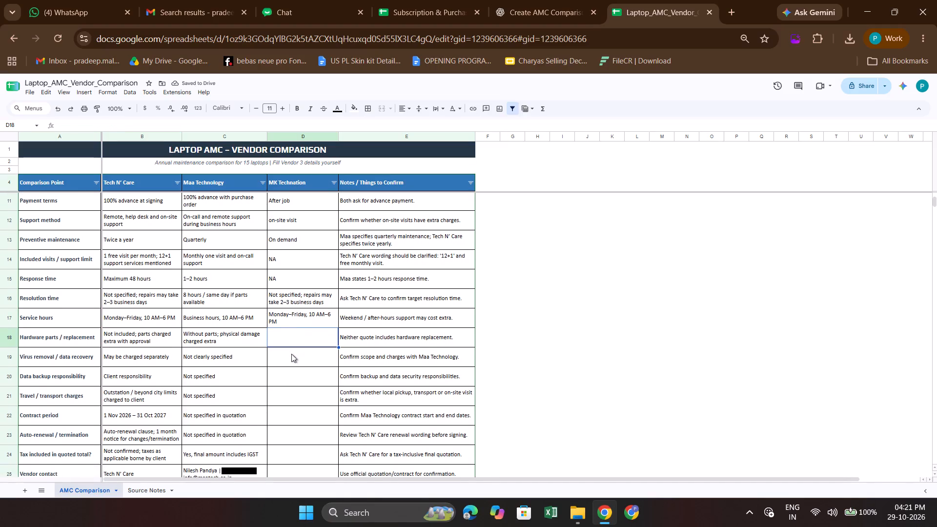
scroll(291, 354, down, 1)
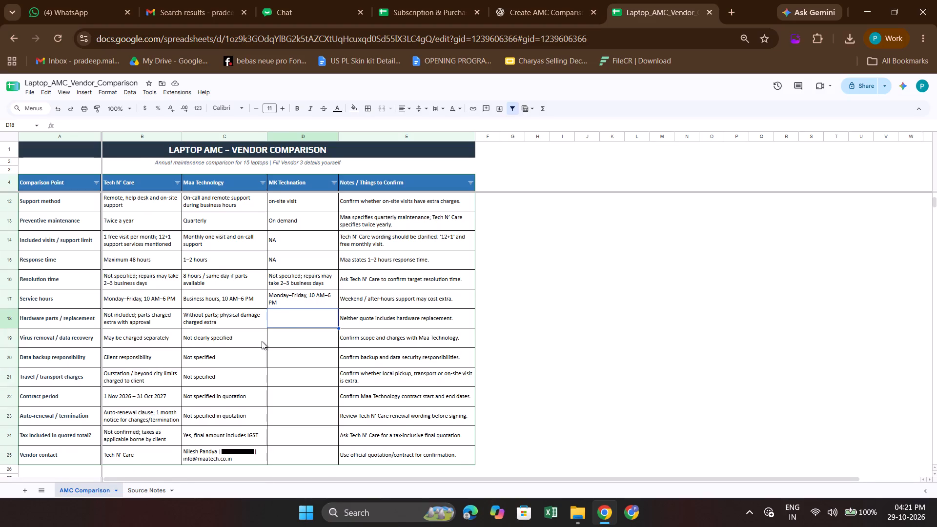
click(166, 320)
key(ctrl+c)
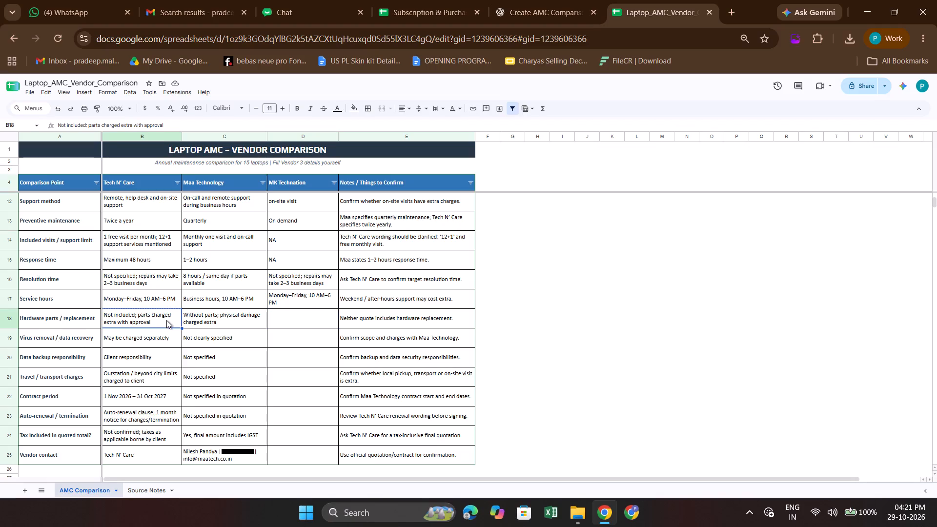
click(290, 322)
key(ctrl+v)
scroll(290, 322, down, 1)
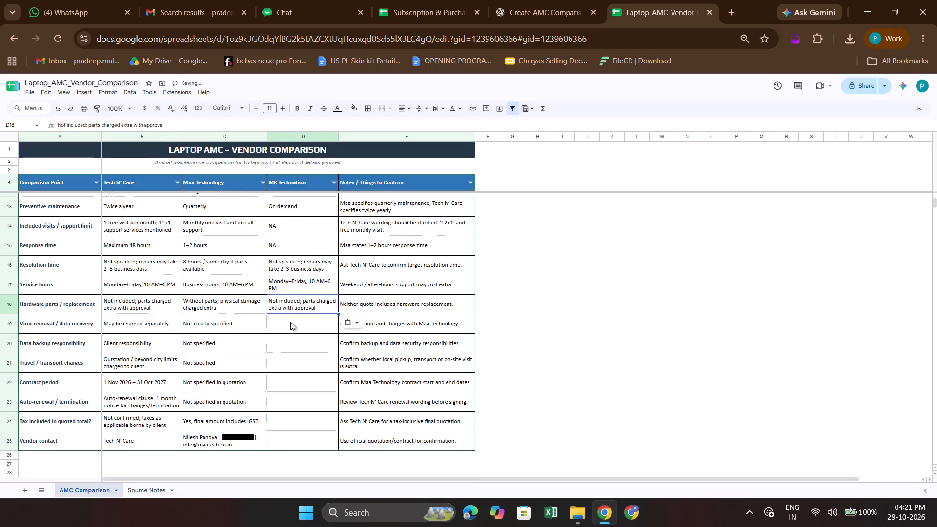
Copy Tech N' Care's virus removal / data recovery entry, "May be charged separately", into MK Technation's cell in the same row.
click(280, 322)
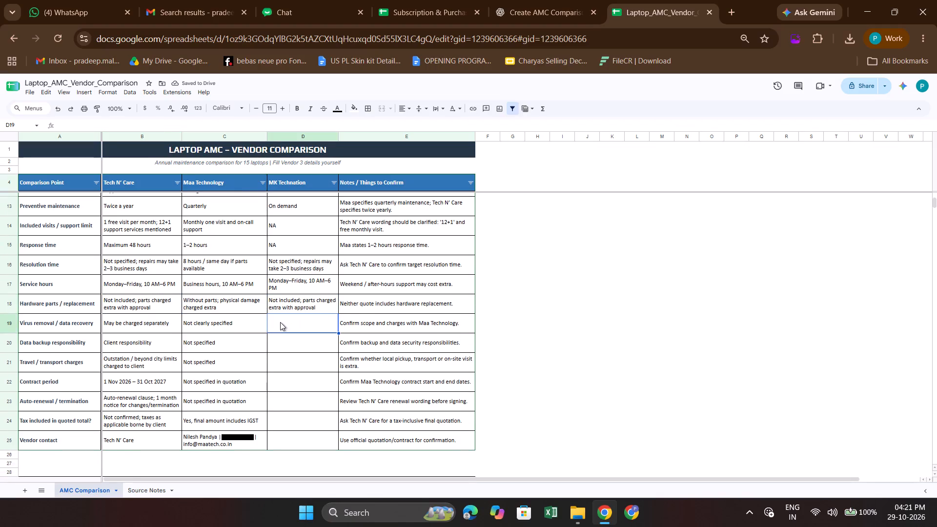
scroll(280, 322, down, 1)
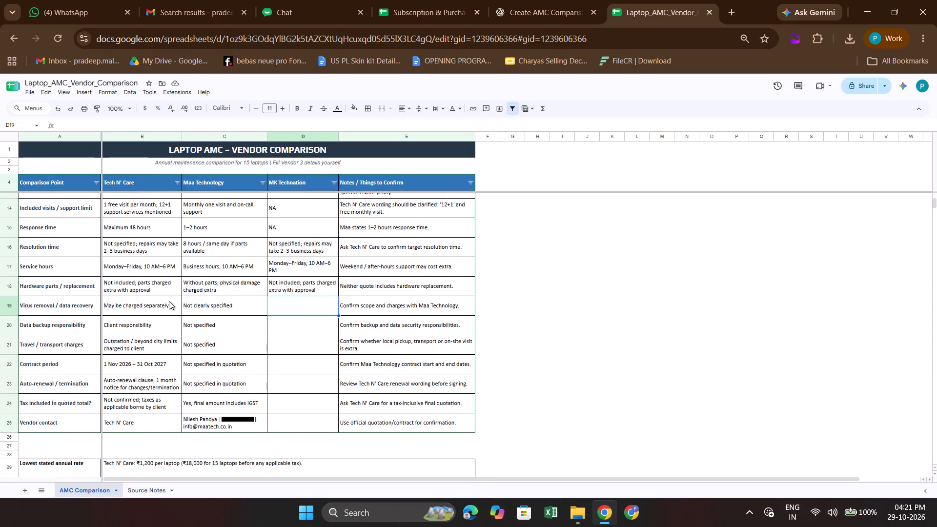
click(141, 307)
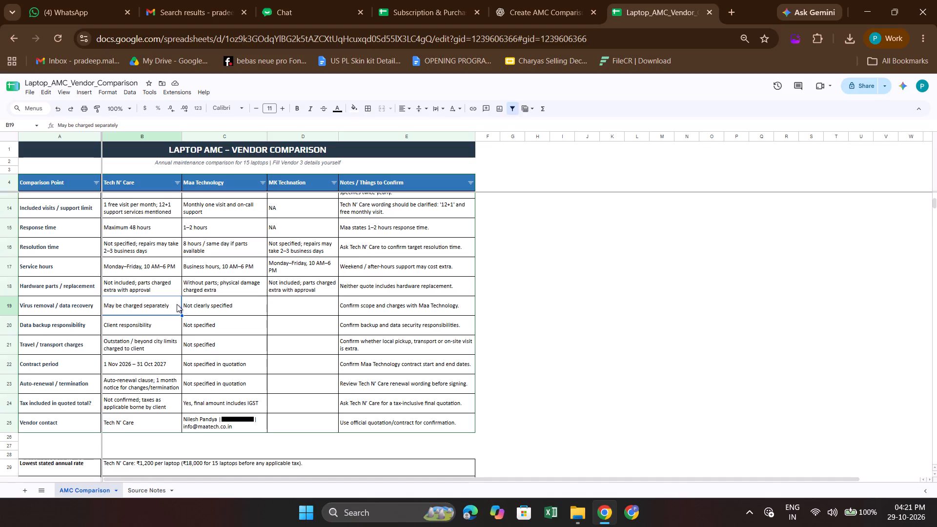
double_click(125, 305)
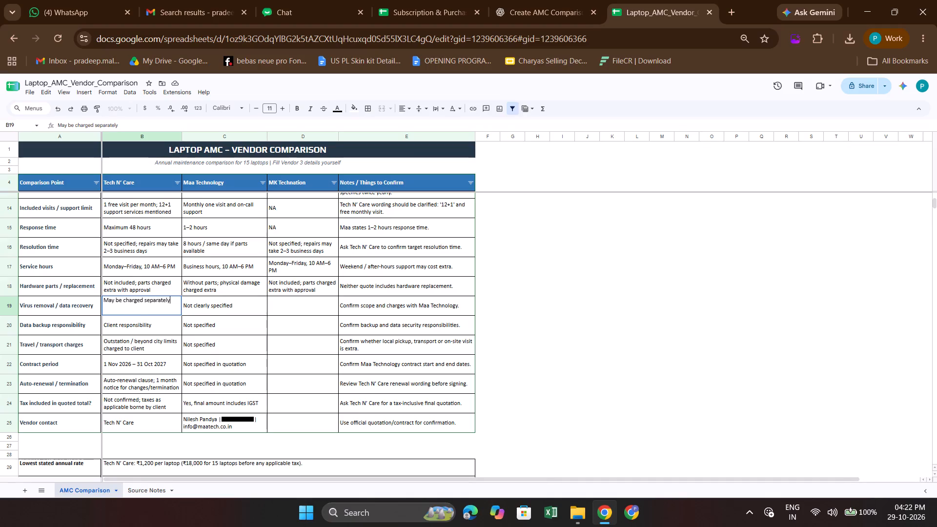
click(215, 310)
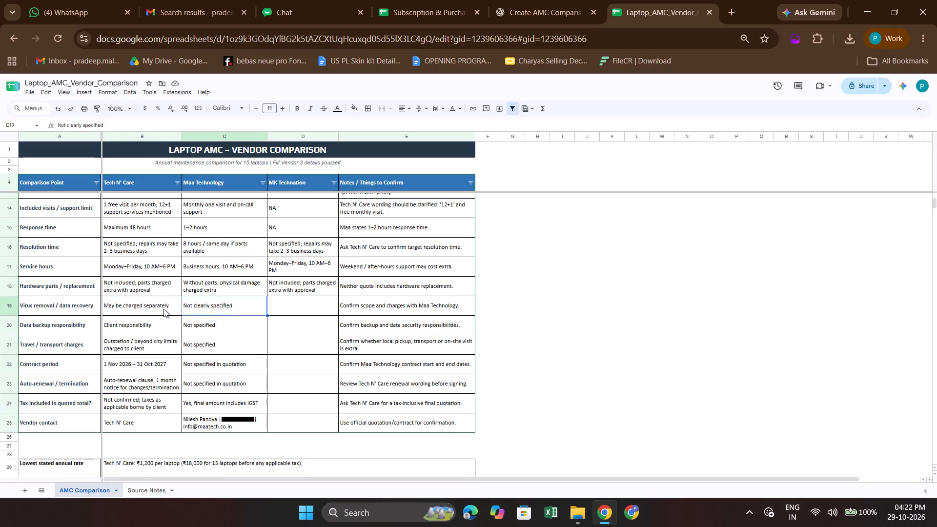
click(163, 309)
key(ctrl+c)
click(291, 306)
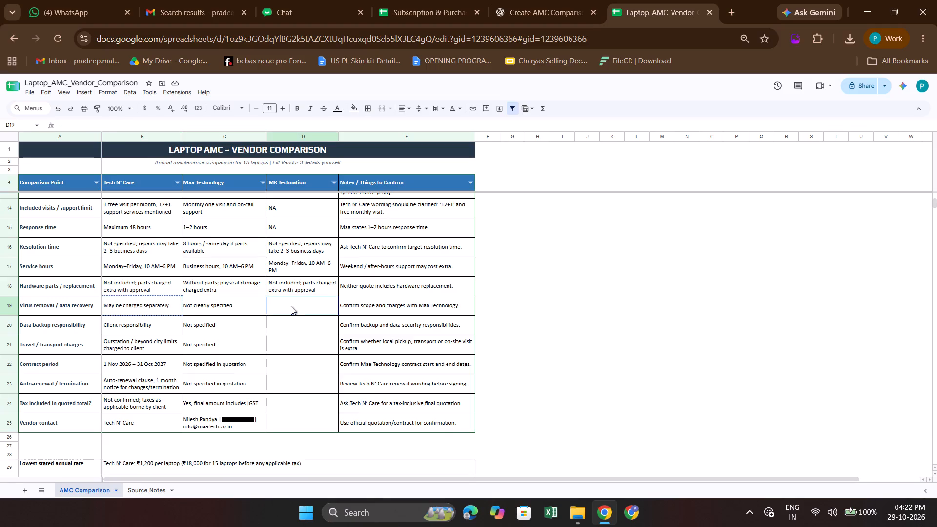
key(ctrl+v)
Copy Maa Technology's data backup responsibility entry, "Not specified", into MK Technation's cell in the same row.
scroll(291, 306, down, 1)
click(172, 312)
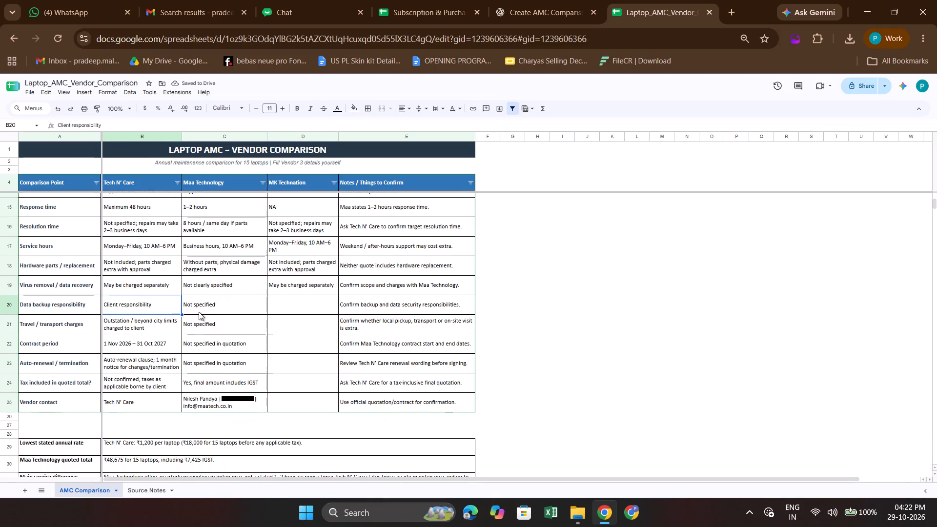
click(284, 308)
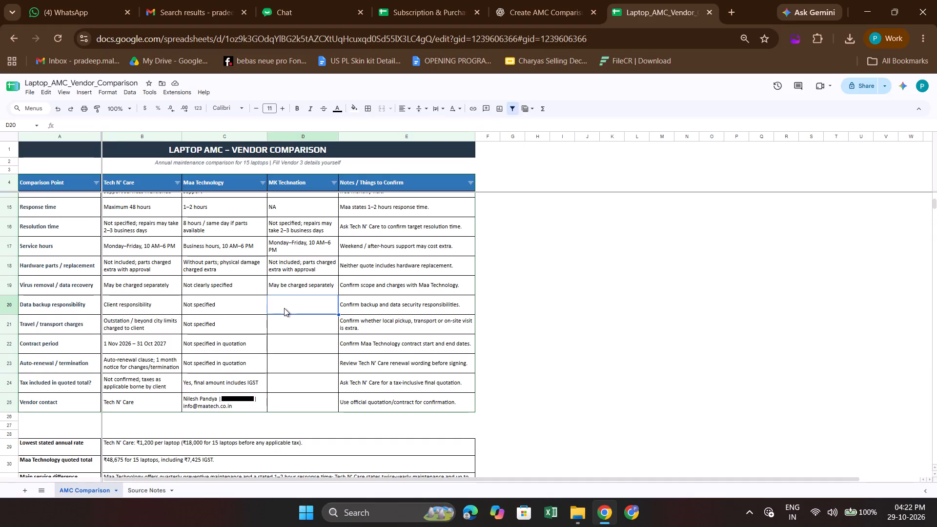
click(244, 305)
key(ctrl+c)
key(Right)
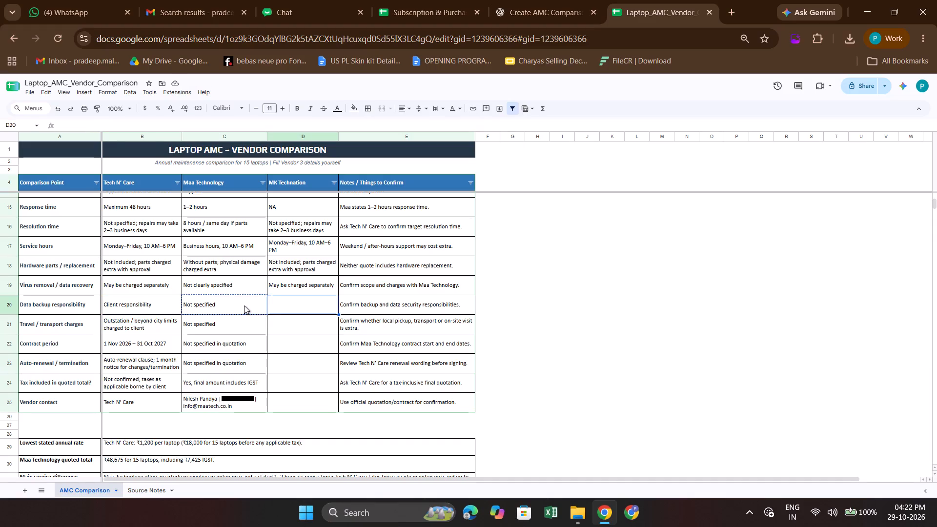
key(ctrl+v)
Copy Tech N' Care's travel / transport charges entry into MK Technation's cell in the same row.
click(281, 323)
scroll(281, 323, down, 1)
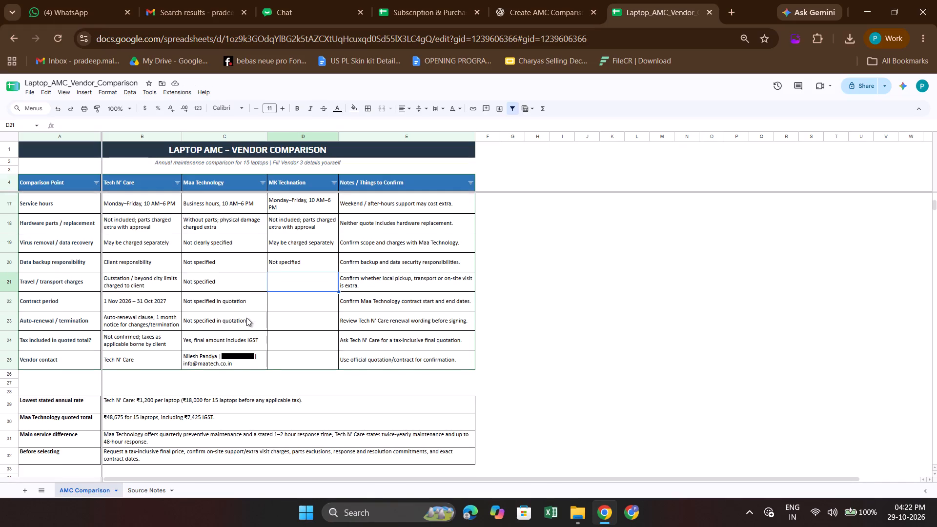
click(153, 287)
key(ctrl+c)
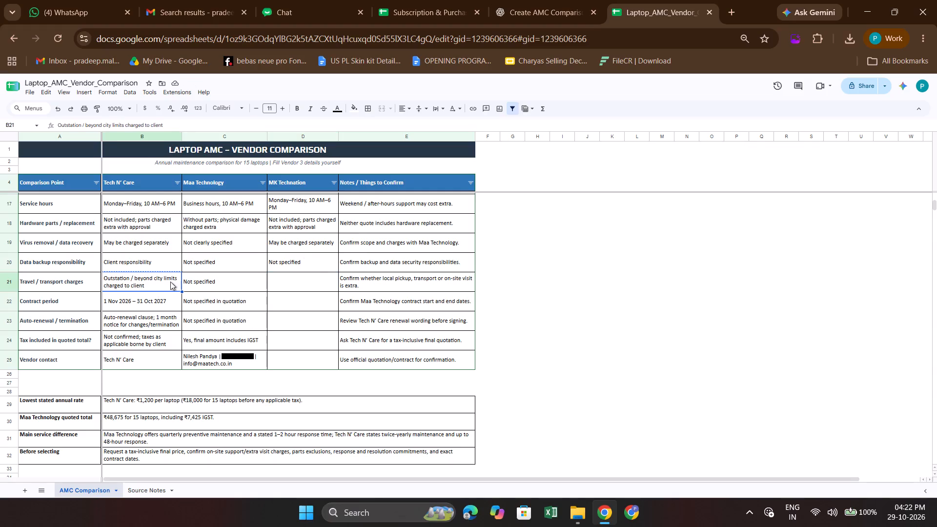
click(286, 285)
key(ctrl+v)
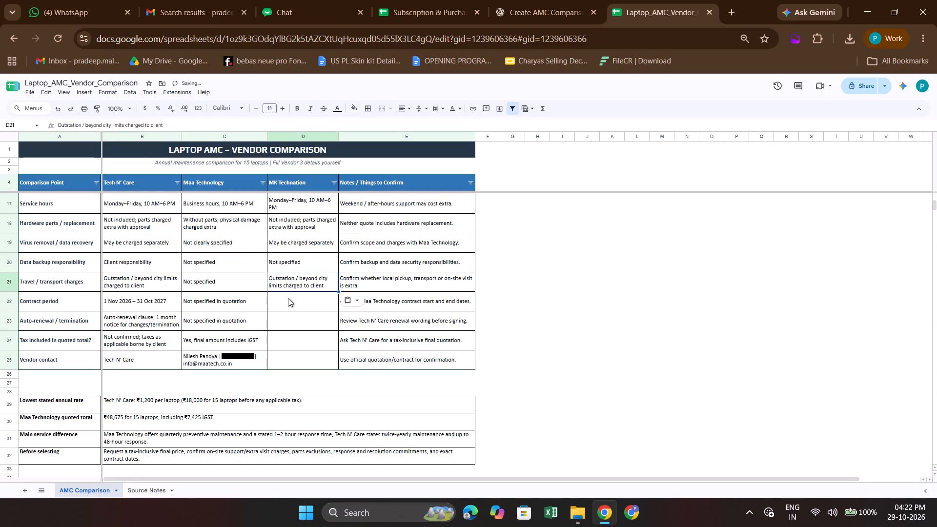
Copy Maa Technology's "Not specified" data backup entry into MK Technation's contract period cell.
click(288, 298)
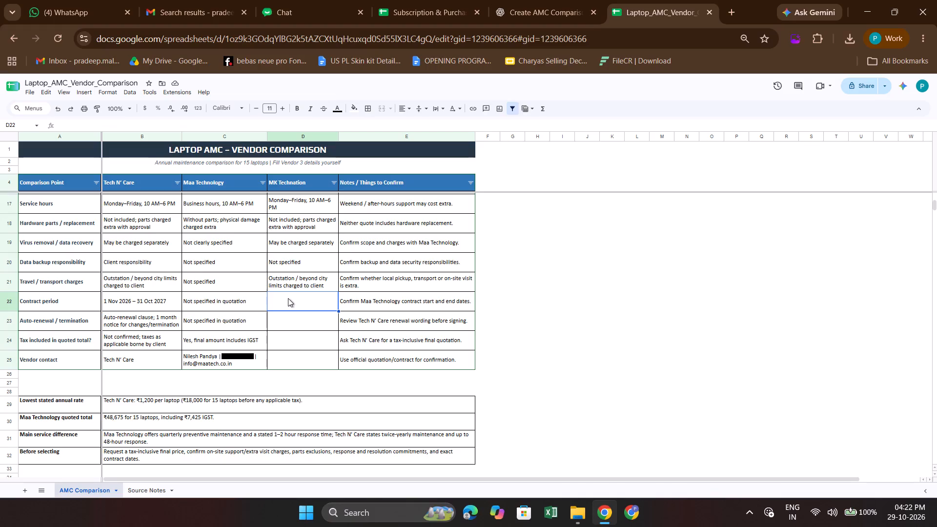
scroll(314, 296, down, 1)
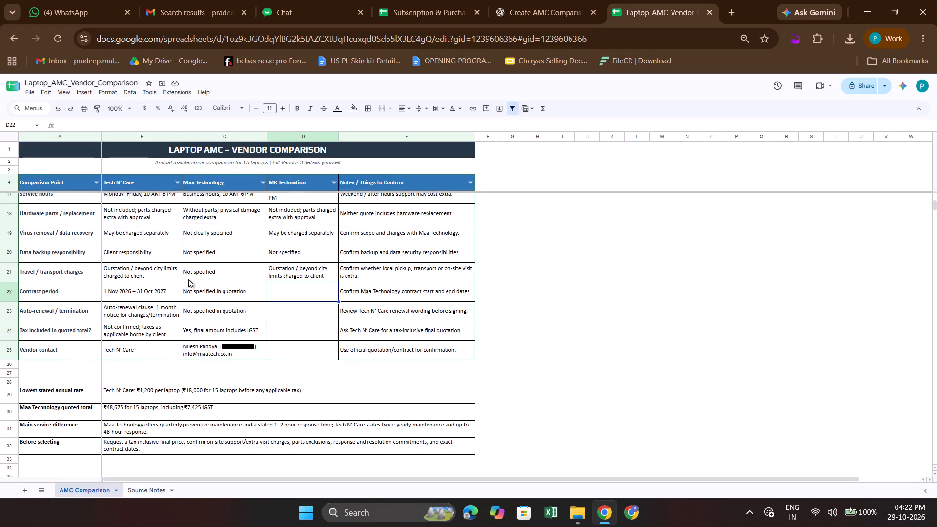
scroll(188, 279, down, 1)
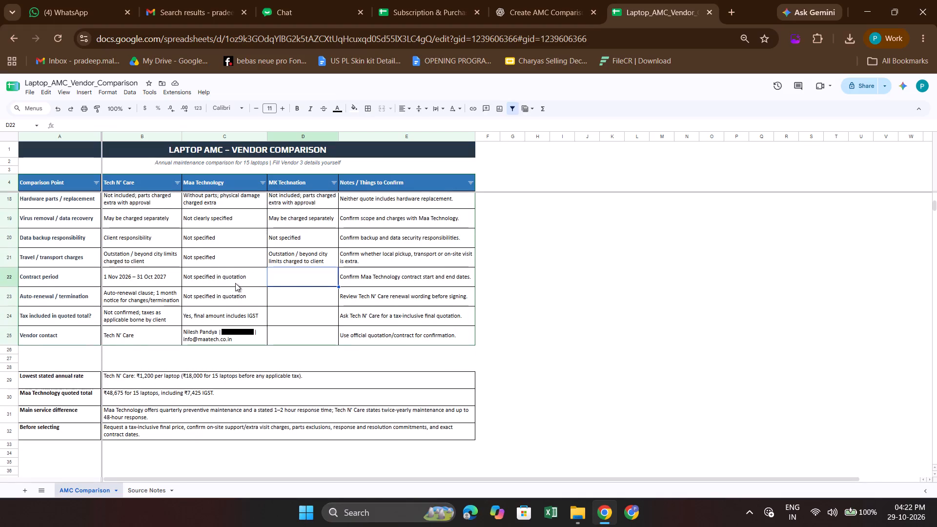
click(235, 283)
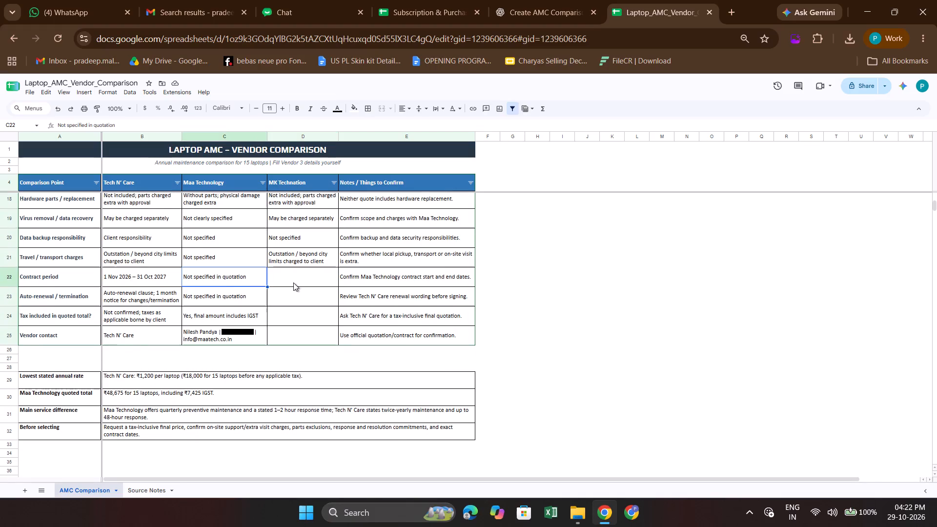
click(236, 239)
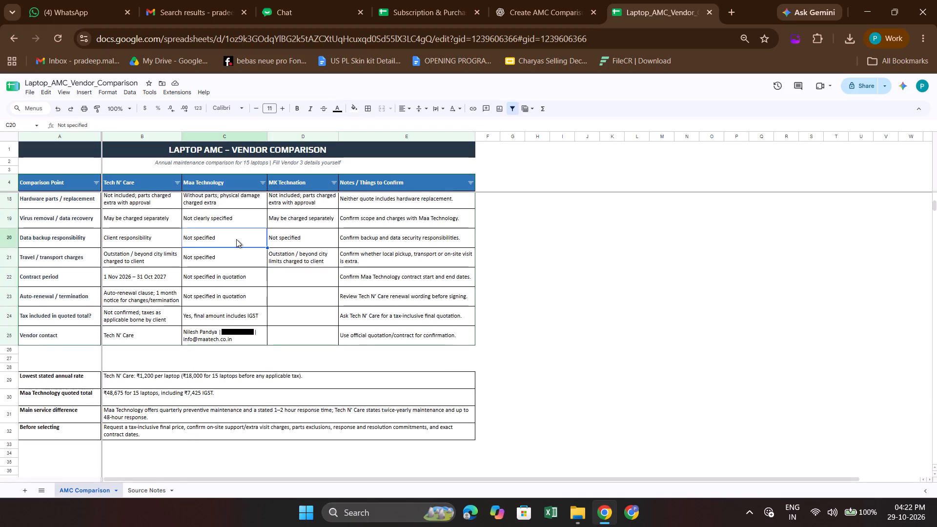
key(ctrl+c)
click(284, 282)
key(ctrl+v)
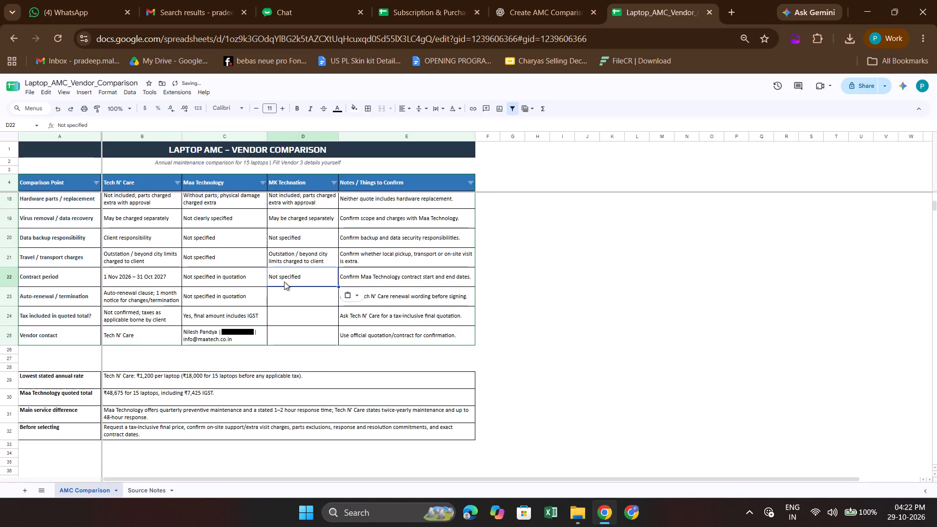
Enter "NA" for both MK Technation's auto-renewal / termination and its contract period.
click(285, 296)
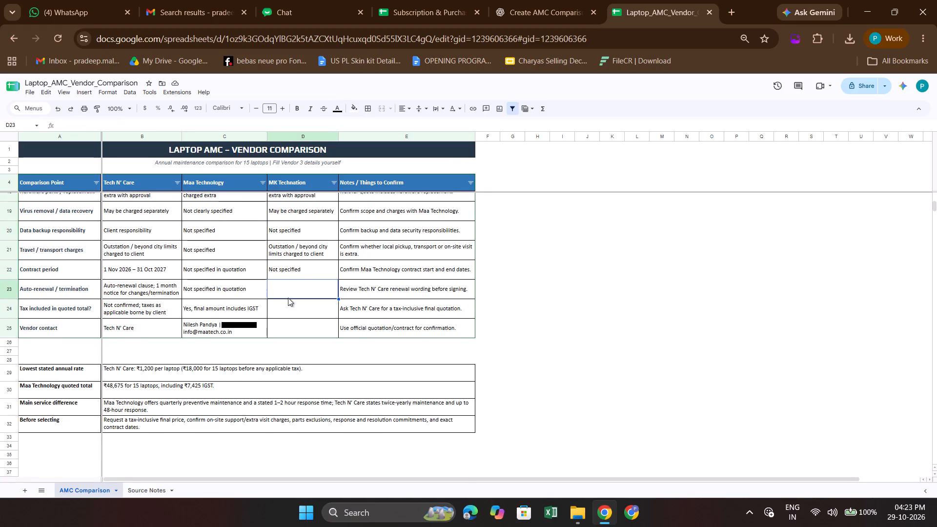
text(NA)
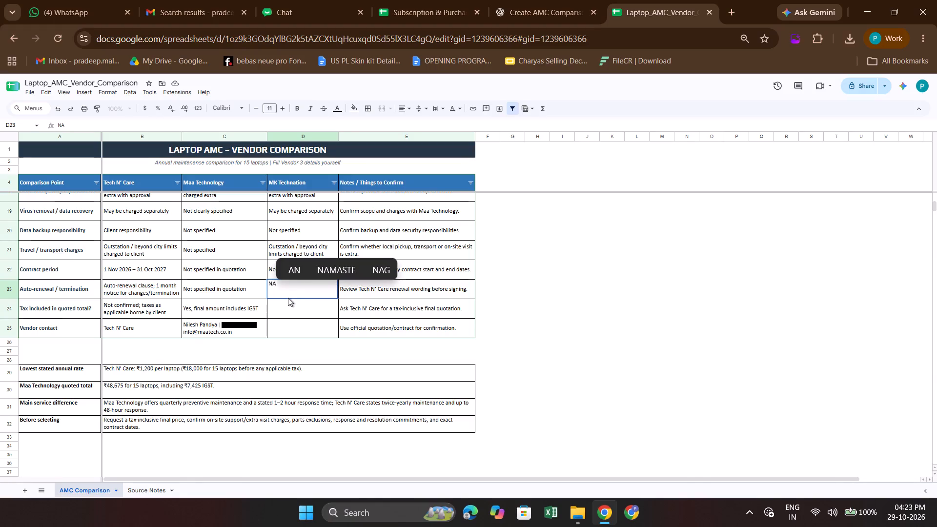
key(Return)
click(304, 268)
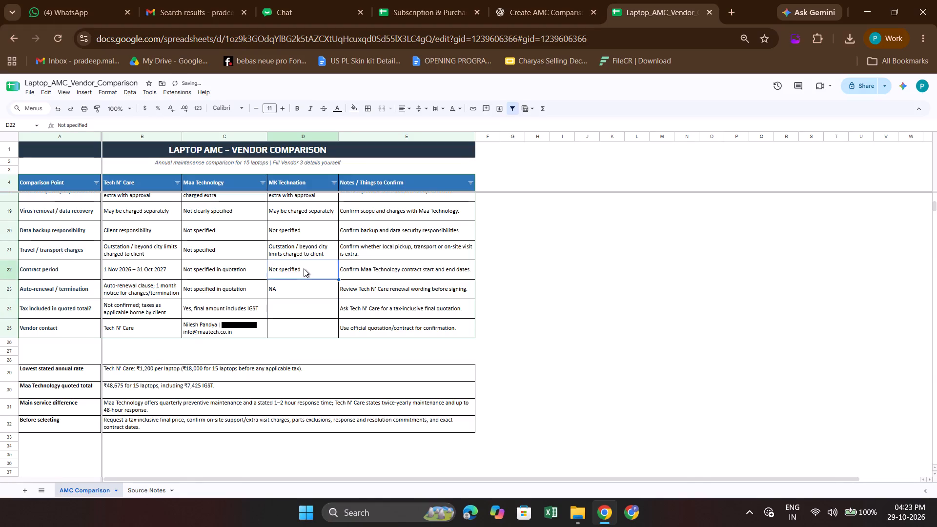
text(NA)
key(Return)
key(Return)
key(Return)
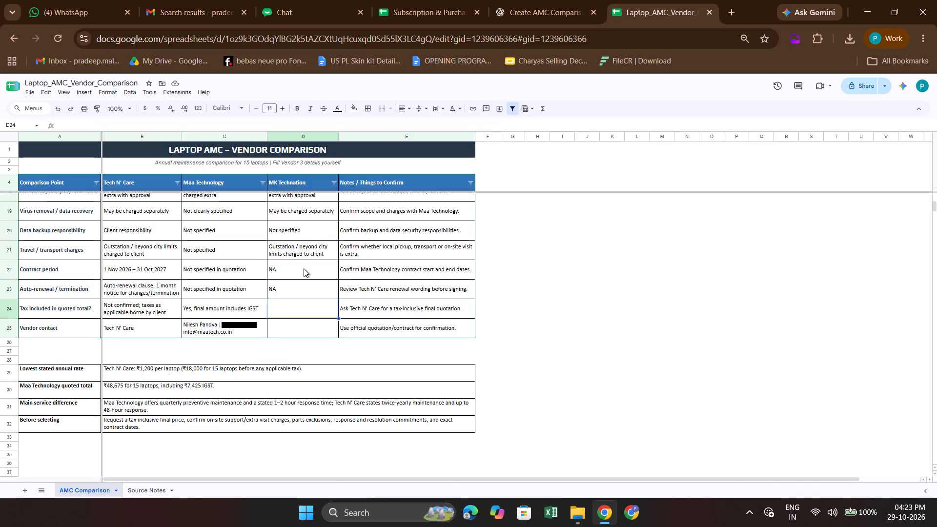
Shorten Tech N' Care's "Tax included in quoted total?" entry to just "Not".
click(156, 308)
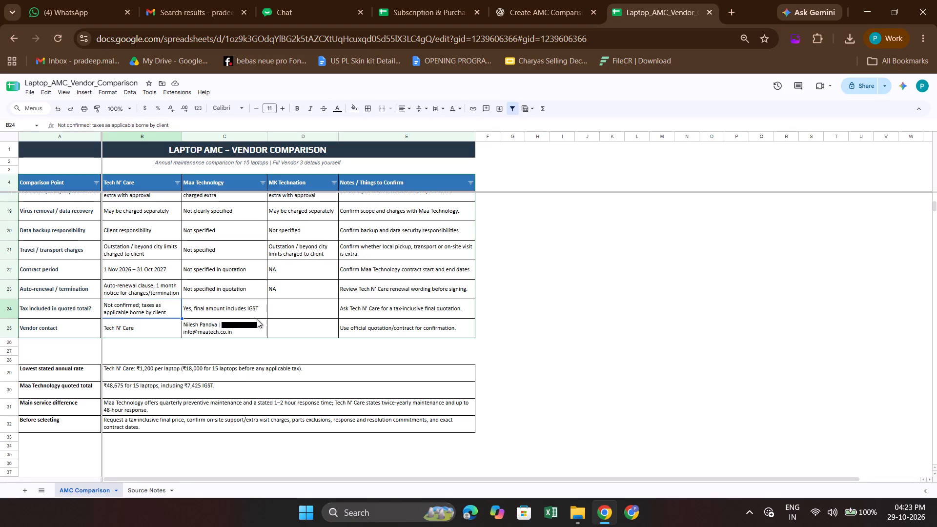
key(ctrl+c)
double_click(171, 311)
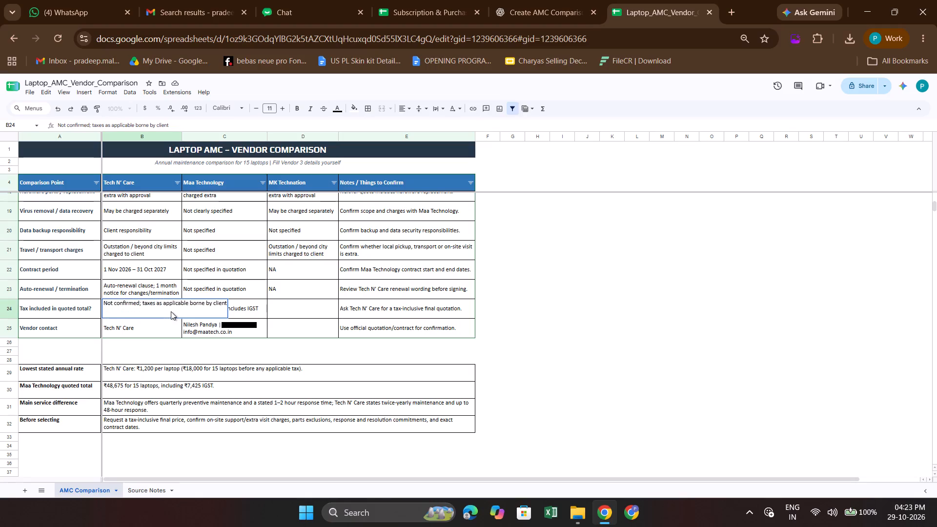
key(BackSpace)
key(BackSpace)
key(BackSpace)
key(BackSpace)
key(BackSpace)
key(BackSpace)
key(BackSpace)
key(BackSpace)
key(BackSpace)
key(BackSpace)
key(BackSpace)
key(BackSpace)
key(BackSpace)
key(BackSpace)
key(BackSpace)
key(BackSpace)
key(BackSpace)
key(BackSpace)
key(BackSpace)
key(BackSpace)
key(BackSpace)
key(BackSpace)
key(BackSpace)
key(BackSpace)
key(BackSpace)
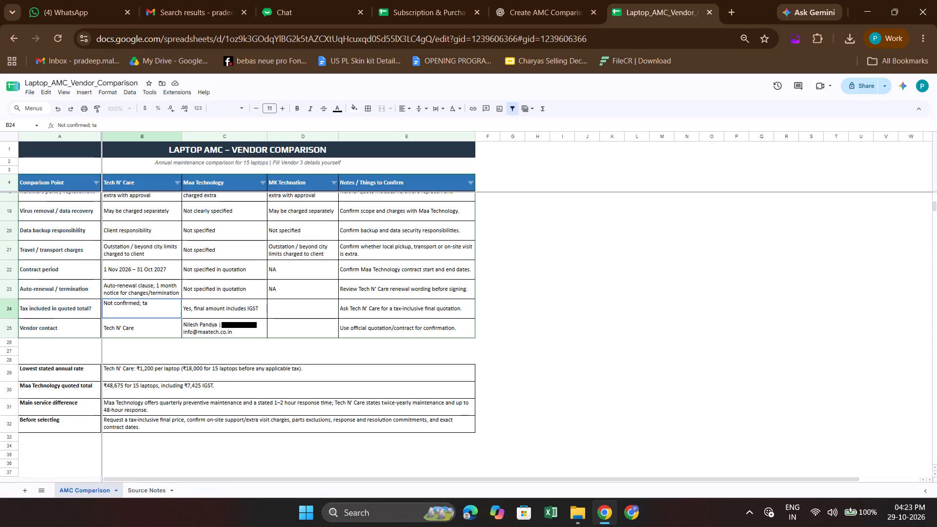
key(BackSpace)
key(BackSpace)
key(BackSpace)
key(BackSpace)
key(BackSpace)
key(BackSpace)
key(BackSpace)
key(BackSpace)
key(BackSpace)
key(BackSpace)
key(BackSpace)
key(BackSpace)
key(BackSpace)
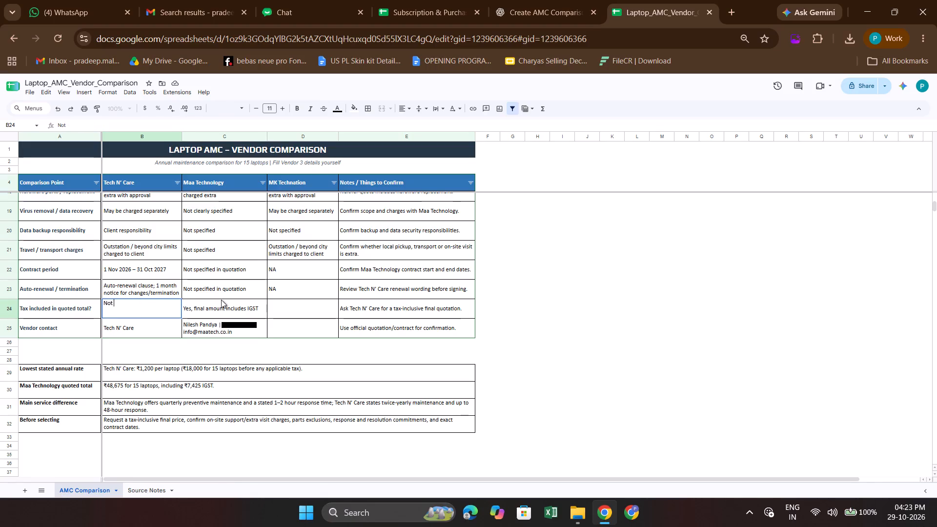
key(Return)
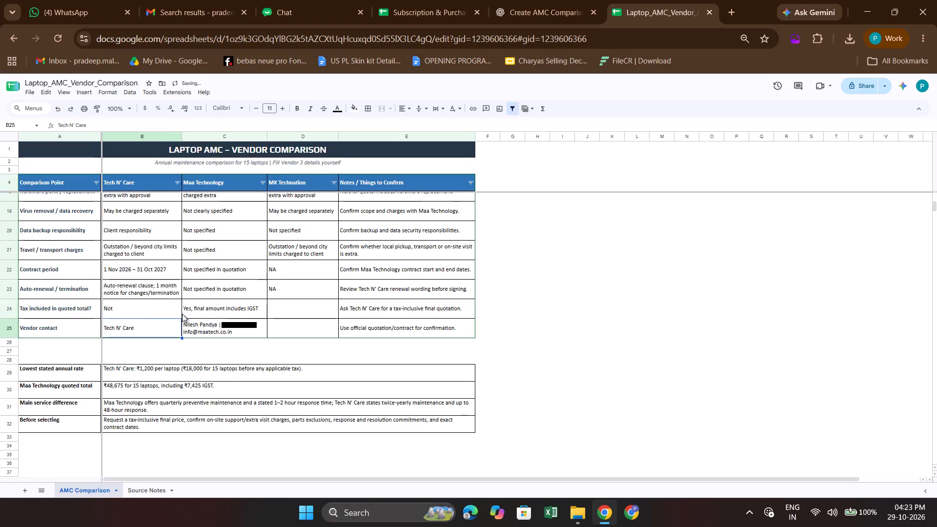
Copy Tech N' Care's "Not" tax entry into MK Technation's "Tax included in quoted total?" cell.
click(146, 315)
key(ctrl+c)
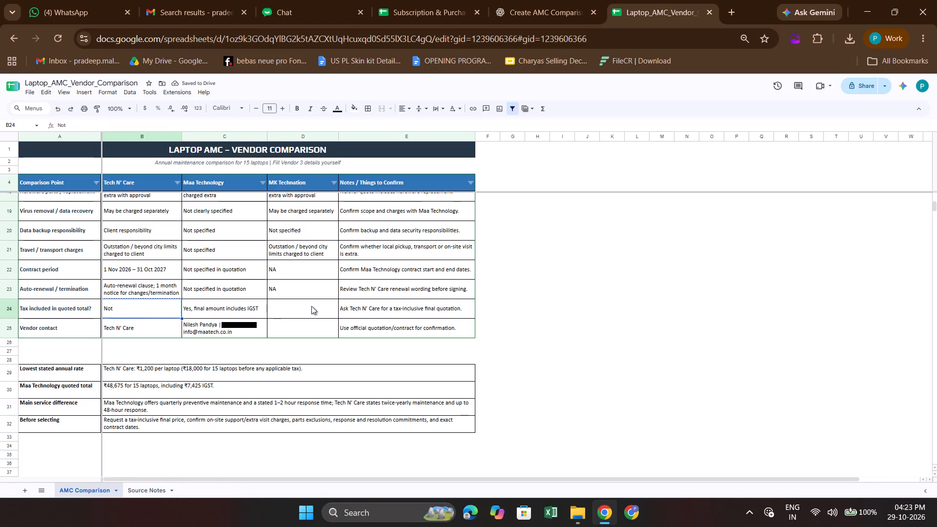
click(311, 306)
key(ctrl+v)
Move to the vendor contact row to fill in MK Technation's contact.
click(267, 335)
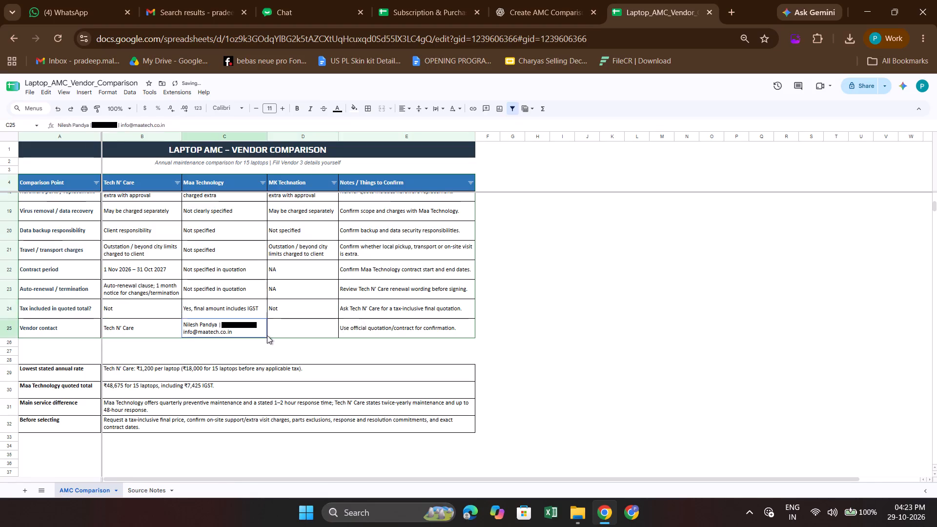
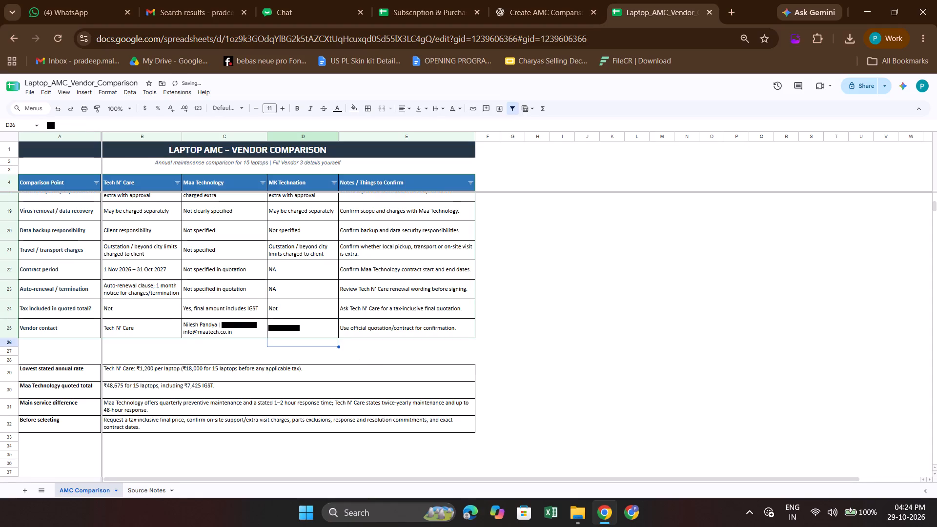
Open MK Technation's vendor contact entry for editing in the Vendor contact row.
scroll(322, 342, down, 1)
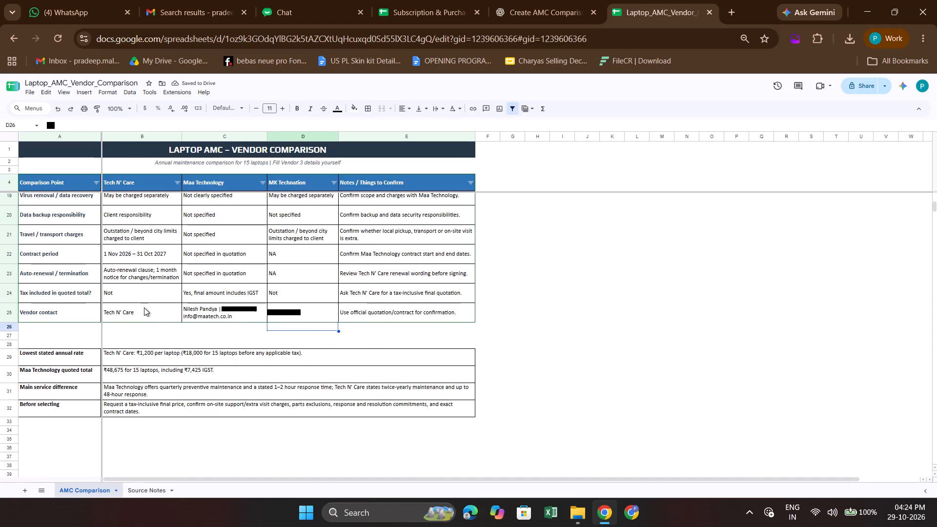
double_click(144, 307)
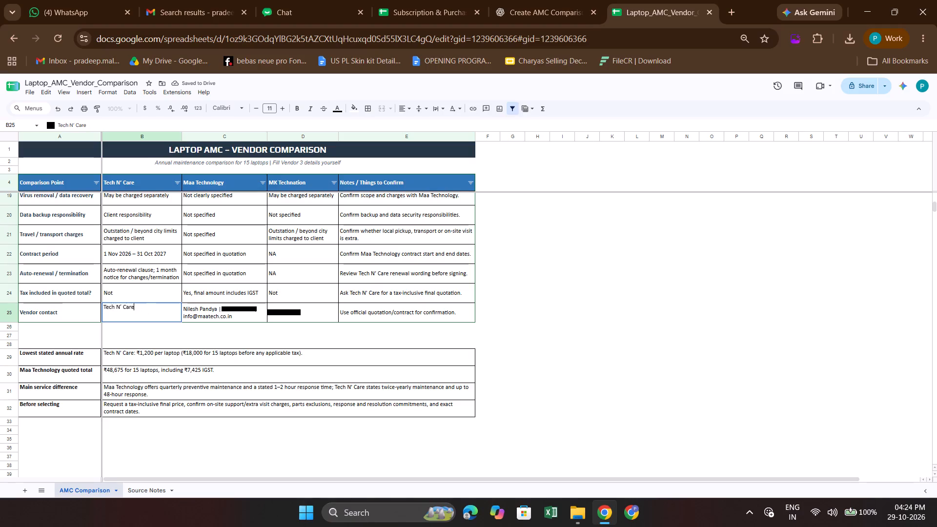
double_click(323, 307)
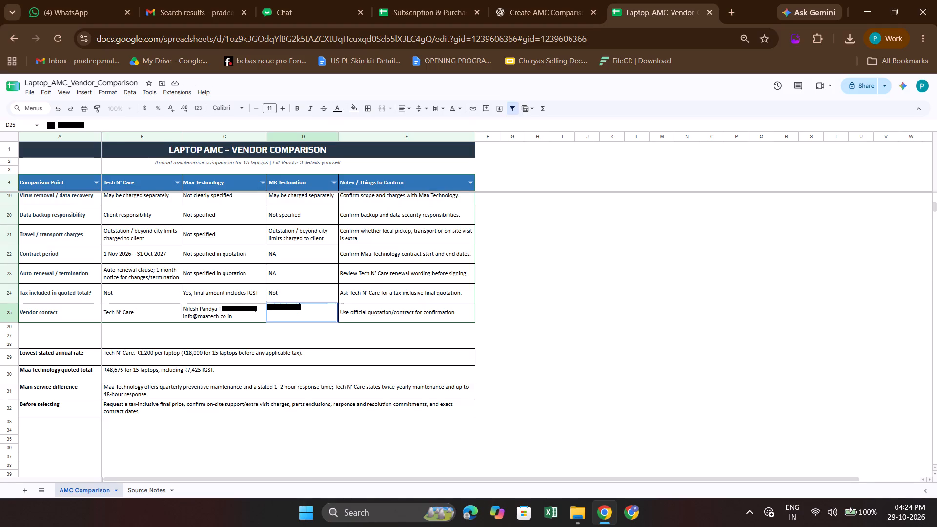
key(shift+Return)
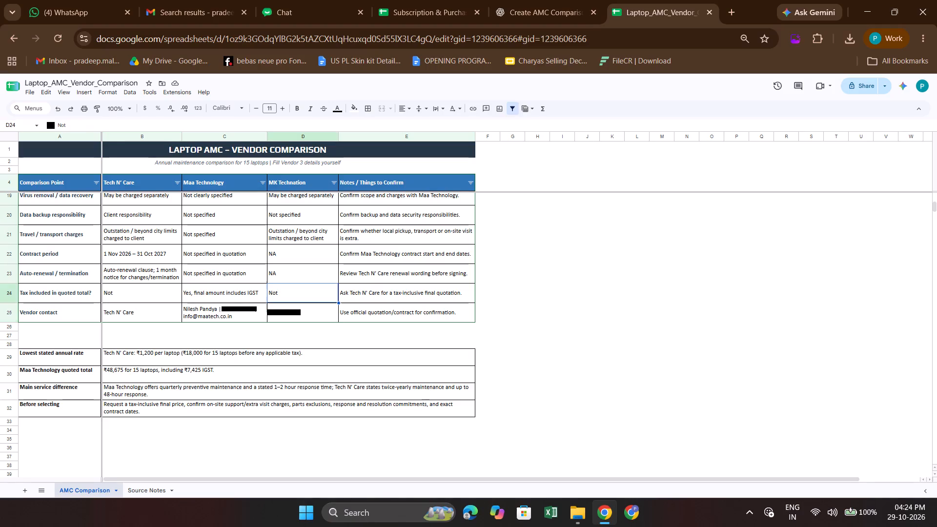
double_click(310, 307)
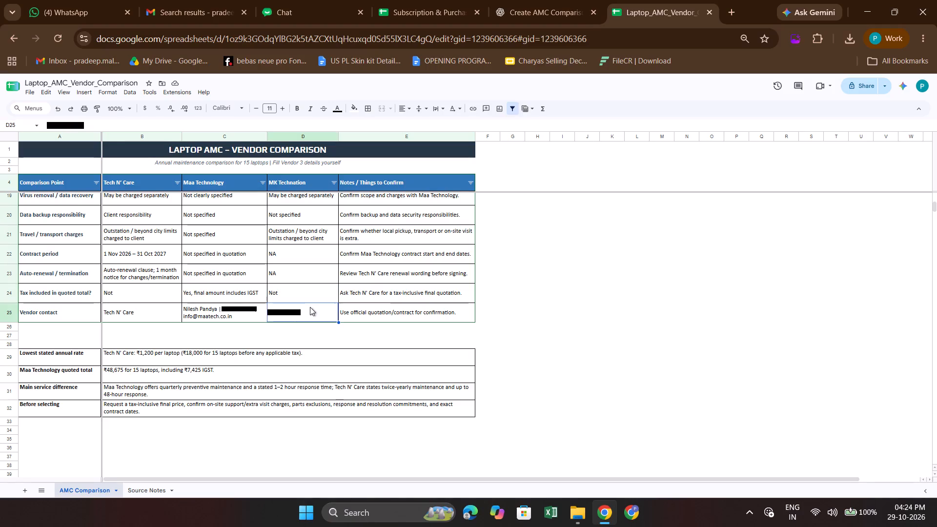
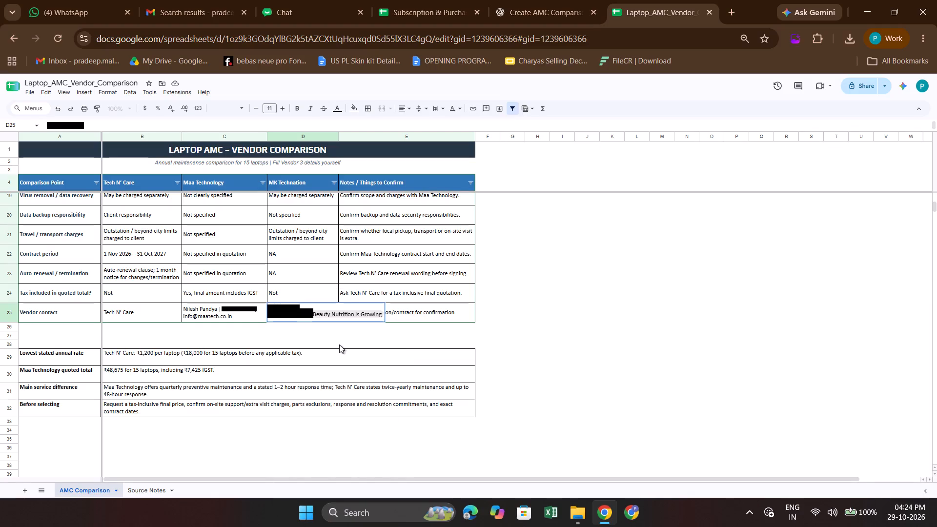
Remove the stray trailing text from MK Technation's Vendor contact entry and complete the vendor's e-mail address there.
key(BackSpace)
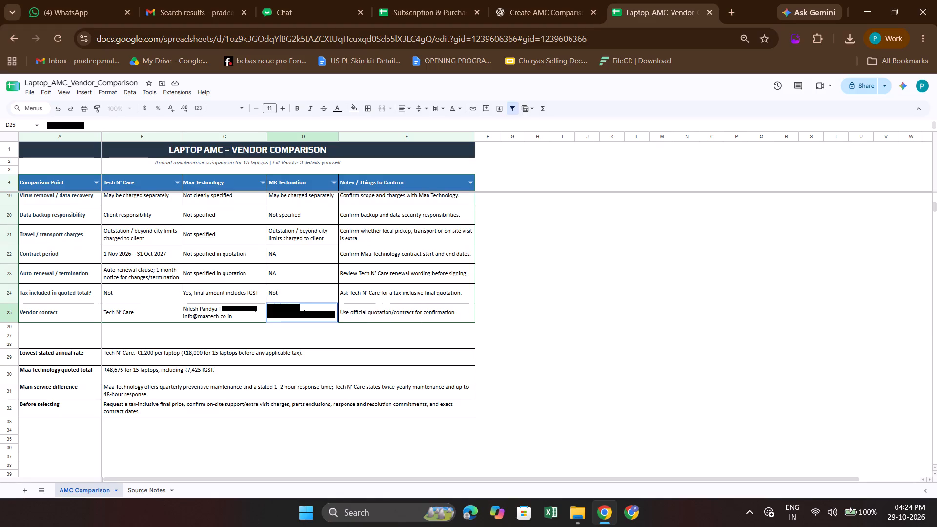
key(BackSpace)
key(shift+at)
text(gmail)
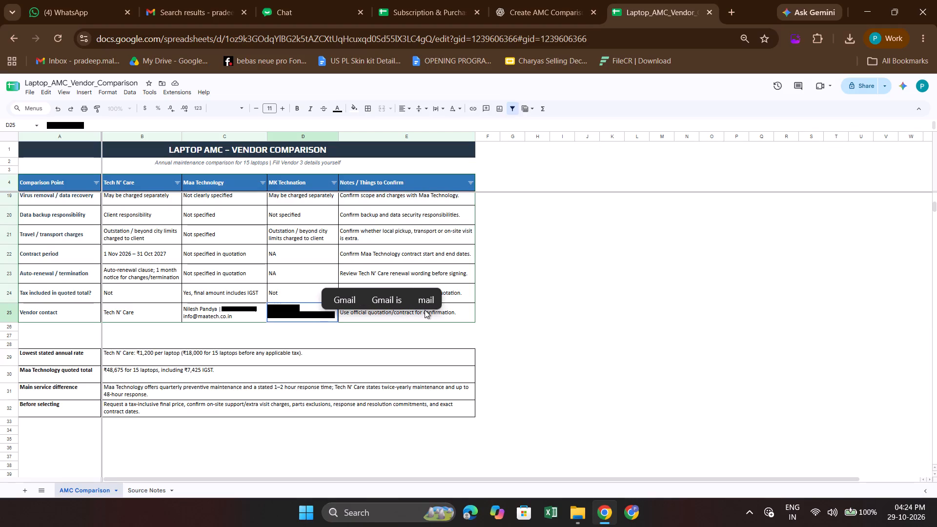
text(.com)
click(384, 347)
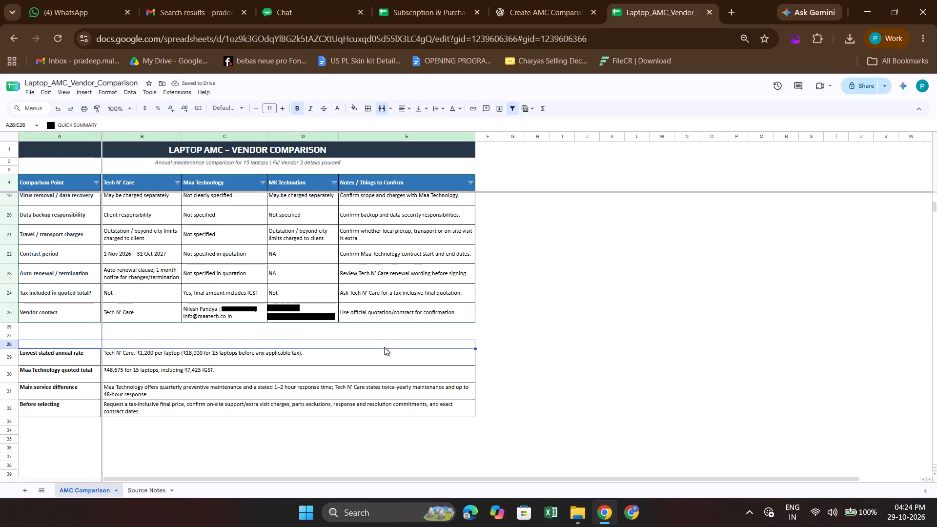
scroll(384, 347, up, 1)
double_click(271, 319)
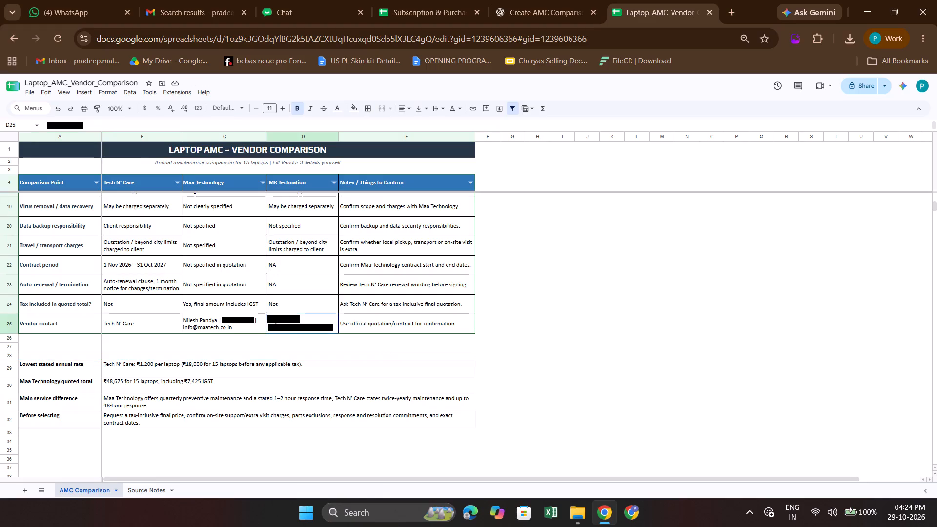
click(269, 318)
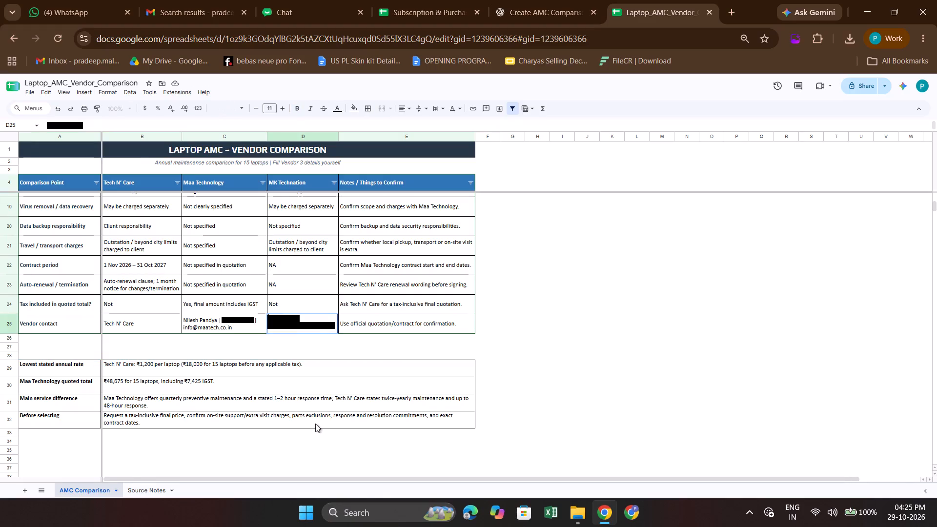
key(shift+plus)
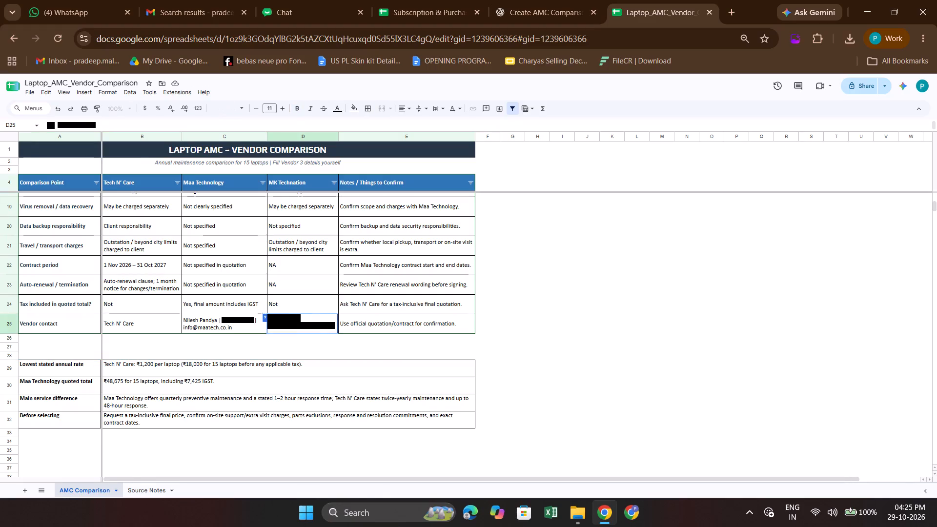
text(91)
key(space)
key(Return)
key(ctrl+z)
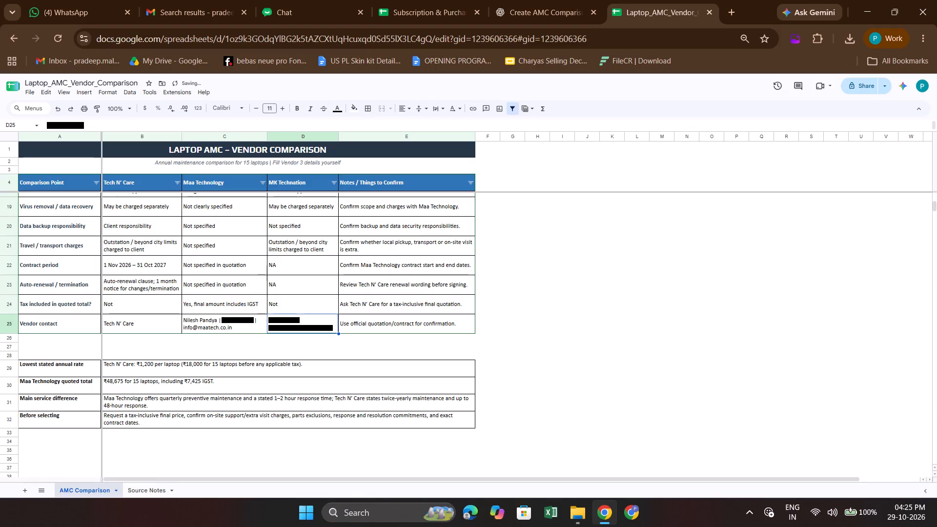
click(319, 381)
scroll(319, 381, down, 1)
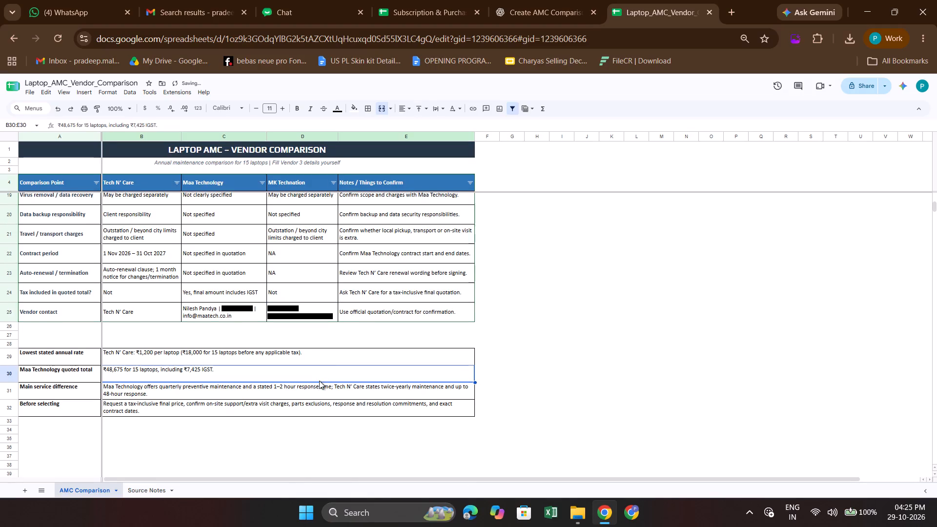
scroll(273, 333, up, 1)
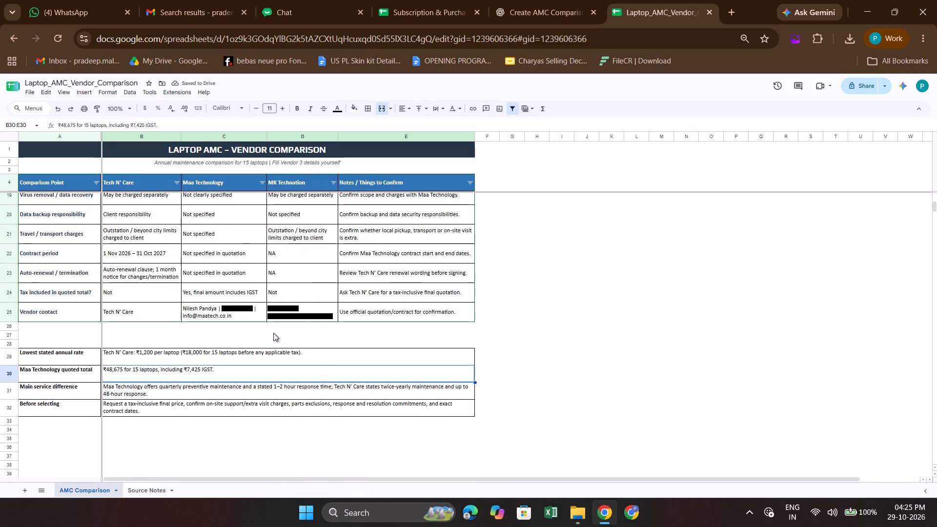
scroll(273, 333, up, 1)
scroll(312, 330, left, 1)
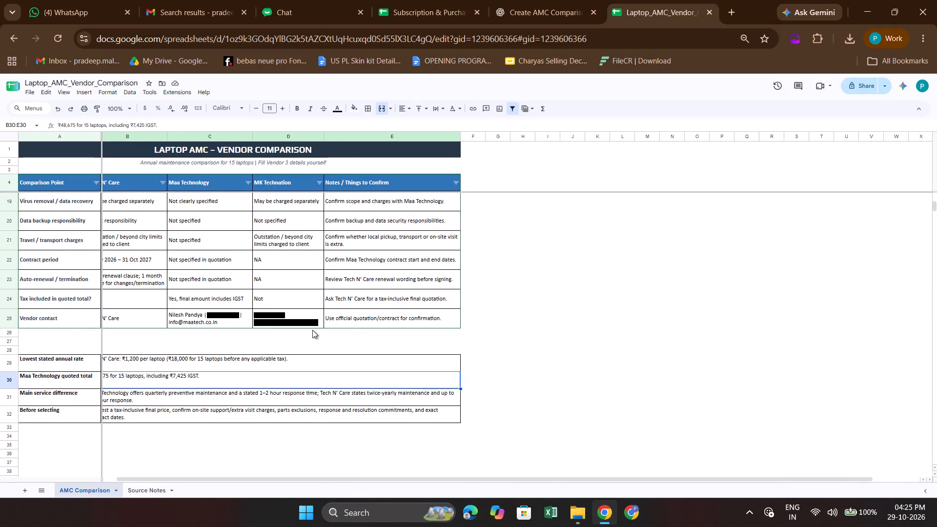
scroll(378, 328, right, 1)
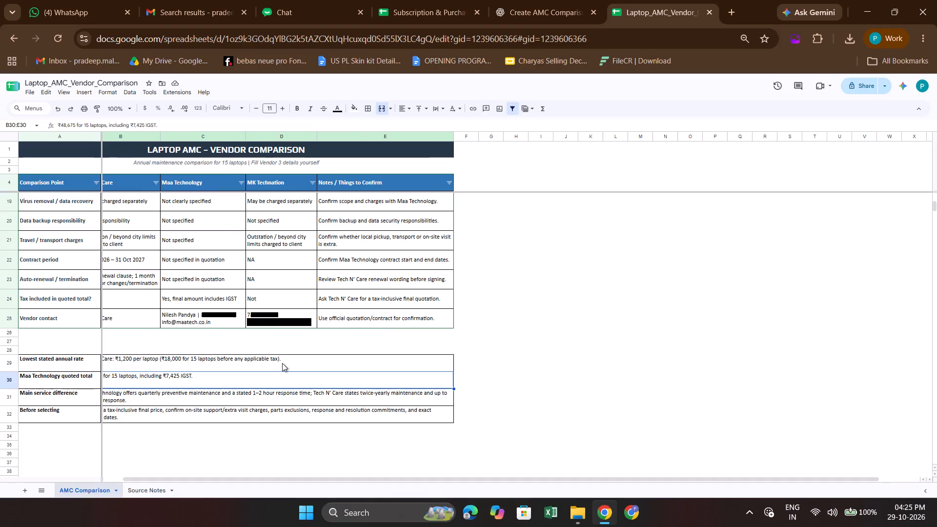
Clear the existing text from Tech N' Care's entry in the Vendor contact row.
scroll(282, 363, up, 1)
scroll(313, 330, up, 1)
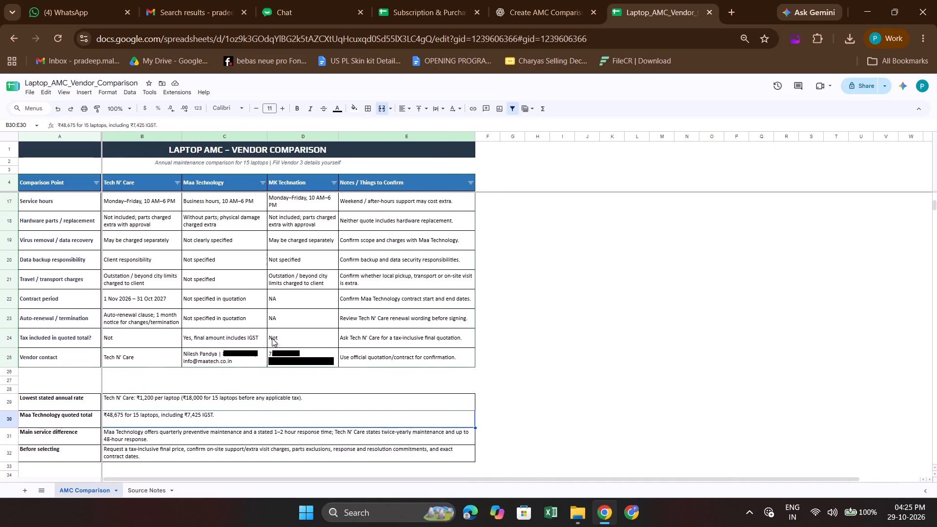
double_click(150, 360)
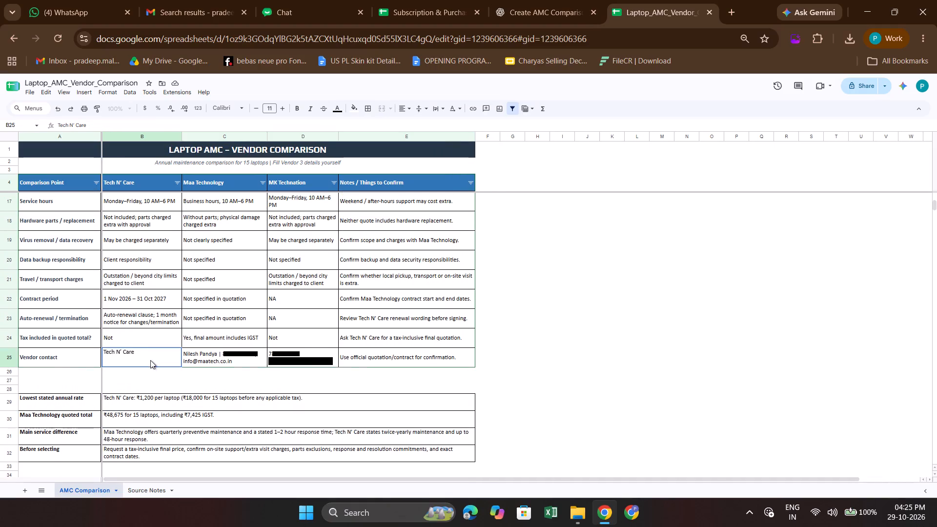
key(BackSpace)
key(BackSpace)
key(BackSpace)
key(BackSpace)
key(BackSpace)
key(BackSpace)
key(BackSpace)
key(BackSpace)
key(BackSpace)
key(BackSpace)
key(BackSpace)
key(BackSpace)
key(BackSpace)
key(BackSpace)
key(BackSpace)
key(BackSpace)
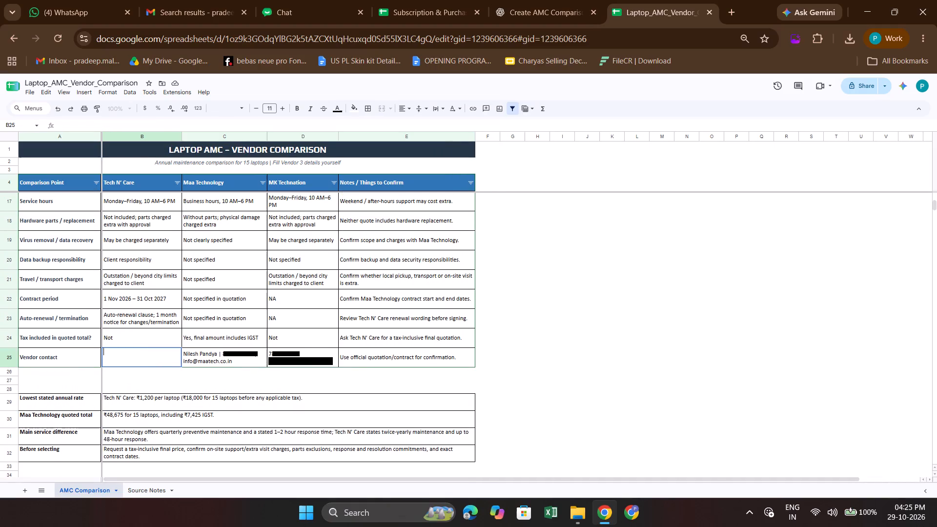
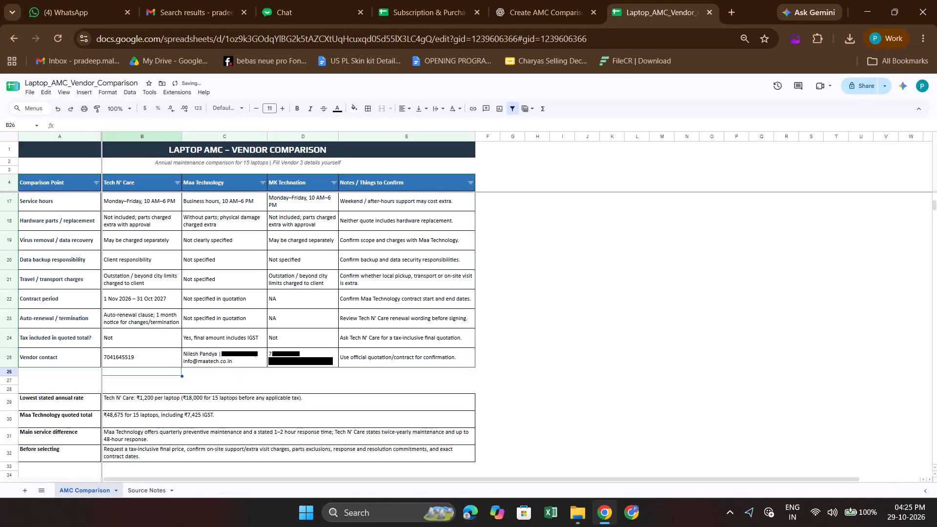
Replace MK Technation's entry in the Travel / transport charges row with 500.
scroll(260, 378, up, 1)
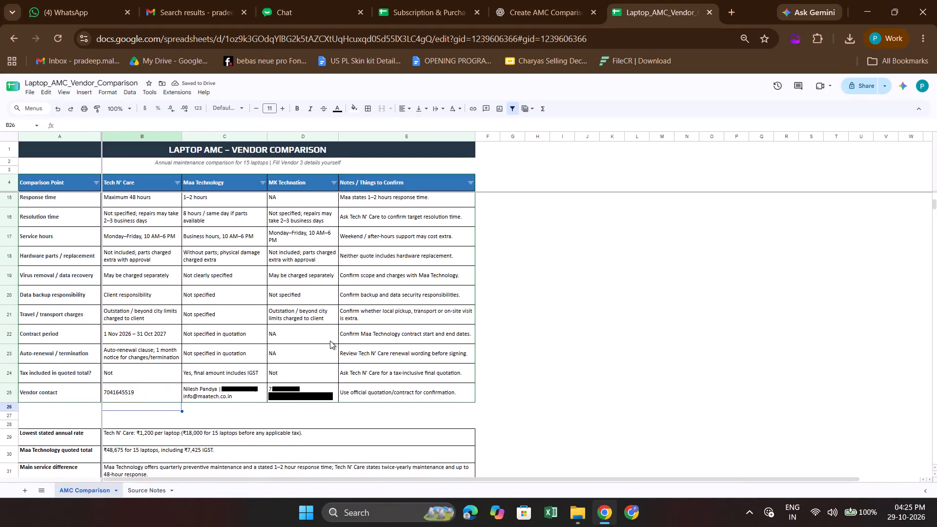
click(306, 337)
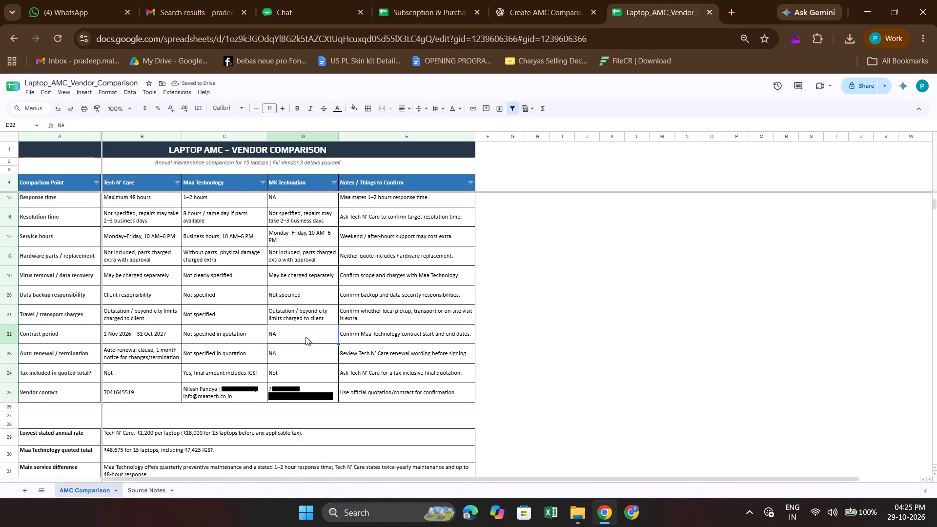
scroll(306, 337, up, 1)
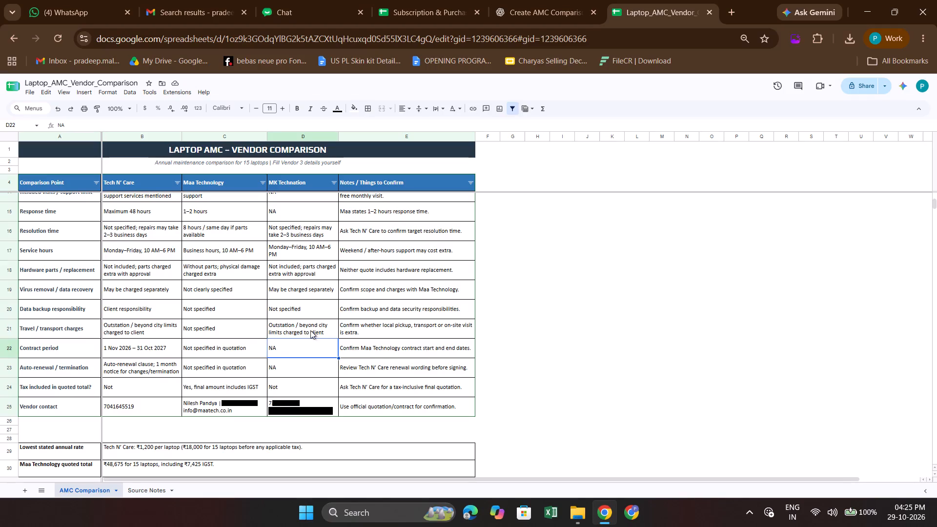
click(310, 330)
scroll(310, 330, up, 1)
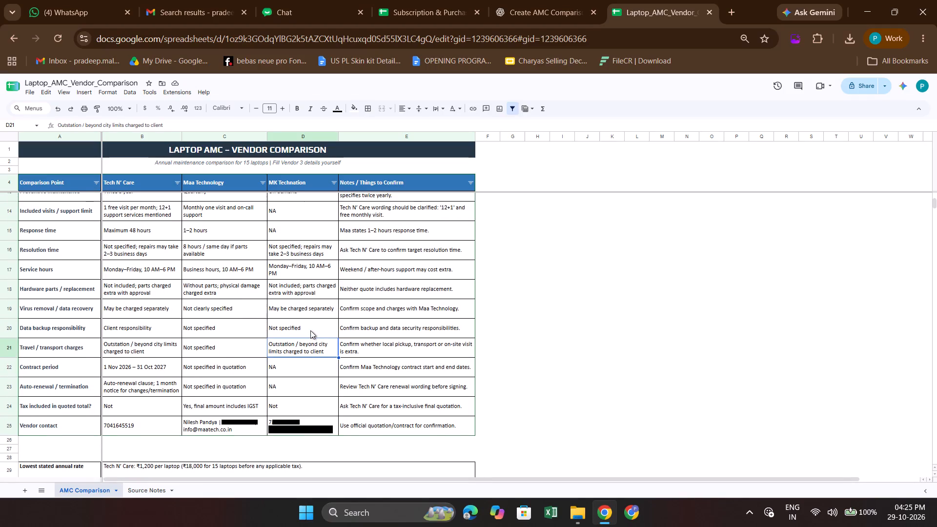
scroll(310, 330, up, 2)
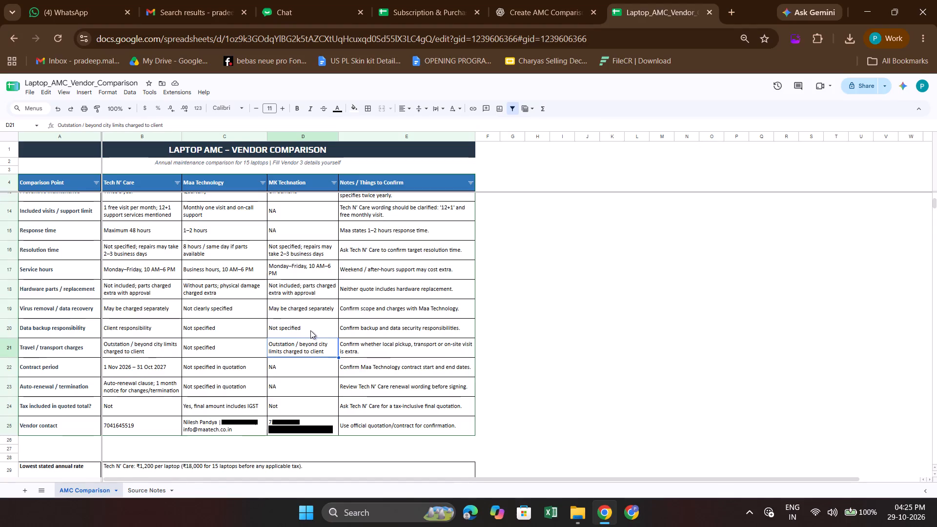
text(500)
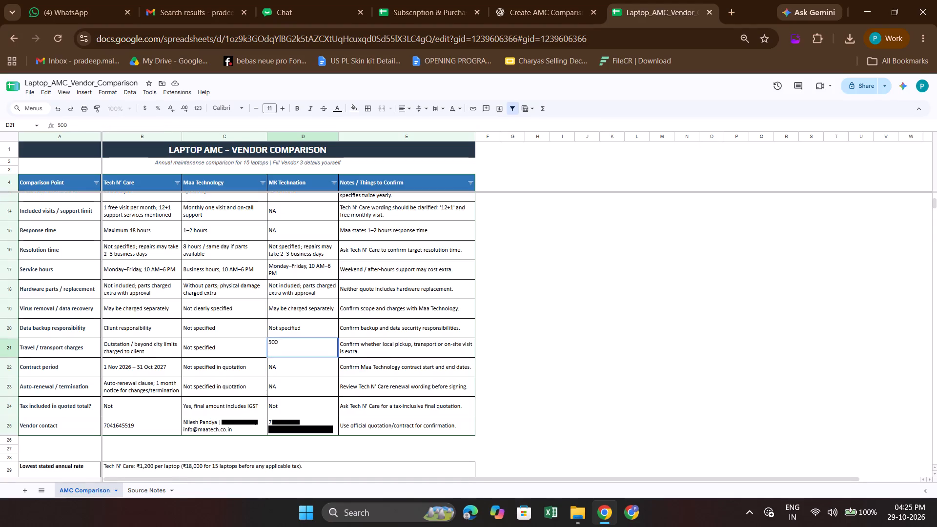
key(Return)
Remove the visit charge part from MK Technation's Annual rate per laptop entry, leaving only "700 Per Laptop".
scroll(310, 330, up, 3)
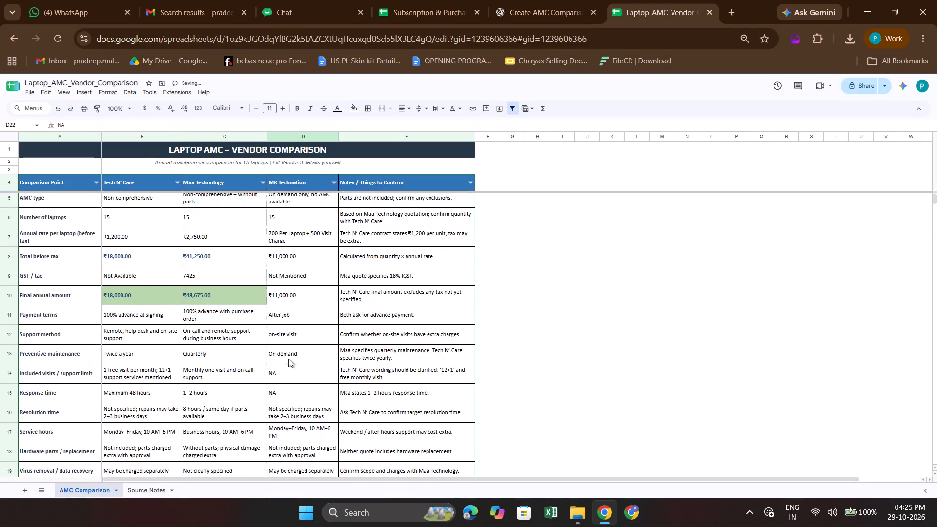
double_click(315, 247)
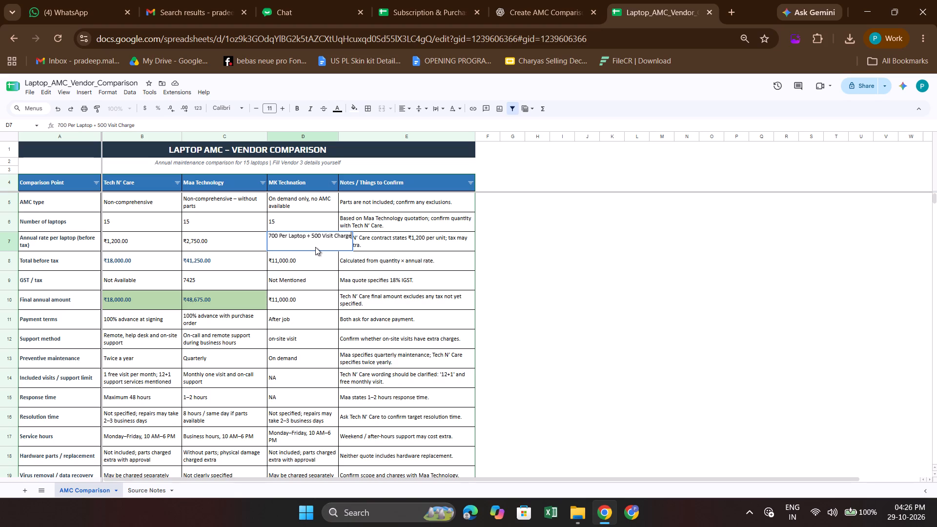
key(BackSpace)
key(BackSpace)
key(BackSpace)
key(BackSpace)
key(BackSpace)
key(BackSpace)
key(BackSpace)
key(BackSpace)
key(BackSpace)
key(BackSpace)
key(BackSpace)
key(BackSpace)
key(BackSpace)
key(BackSpace)
key(BackSpace)
key(BackSpace)
key(BackSpace)
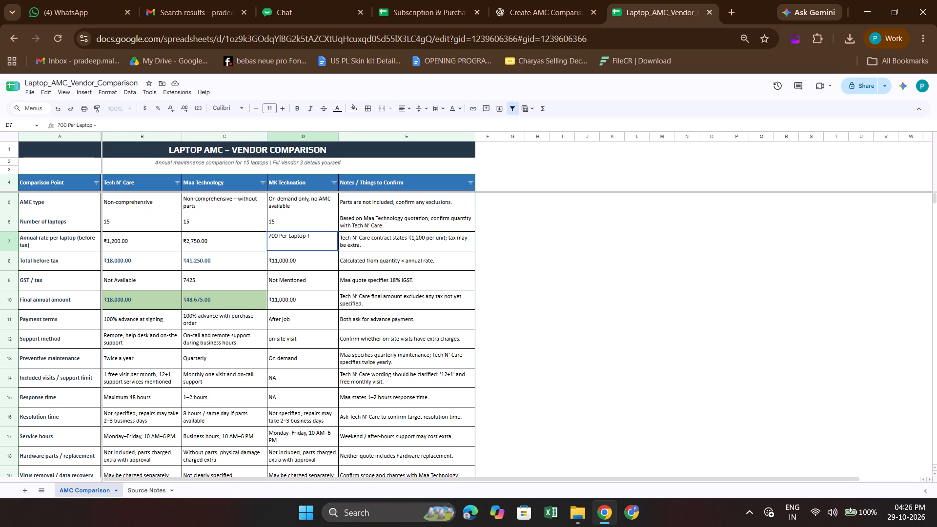
key(BackSpace)
key(BackSpace)
key(Return)
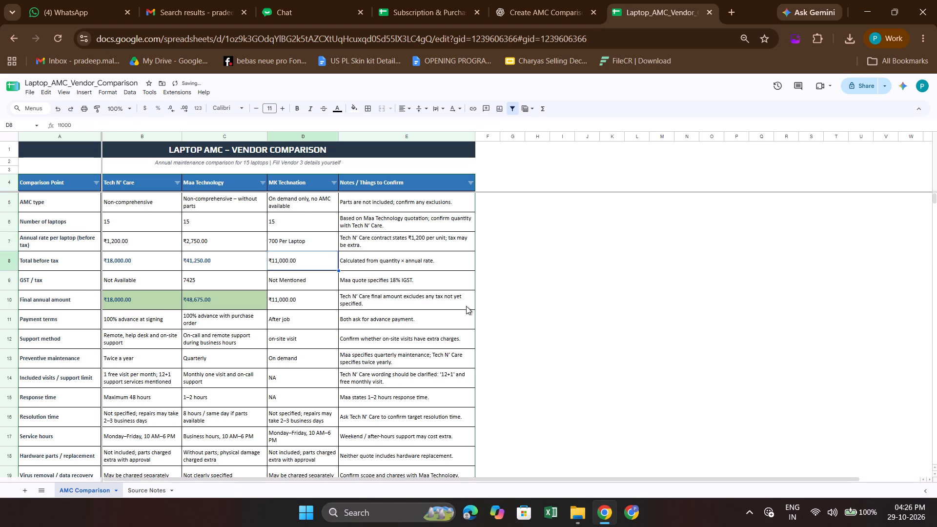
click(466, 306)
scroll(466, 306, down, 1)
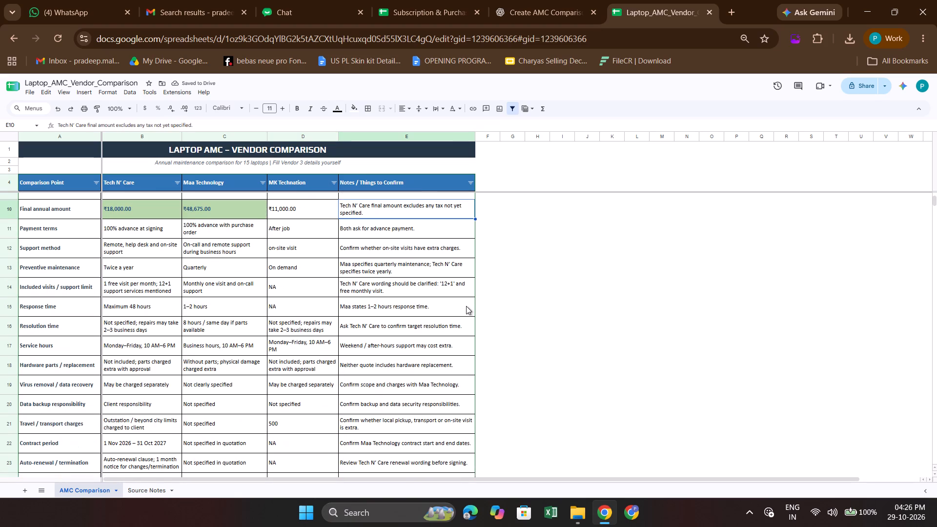
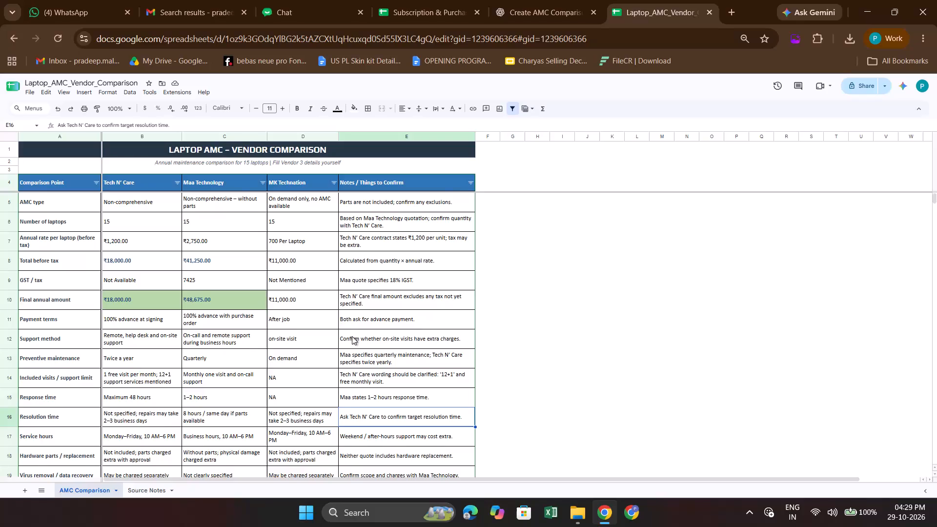
Review the rest of the AMC comparison, from the resolution time row through vendor contacts to the summary notes below the table.
key(Down)
key(Down)
key(Down)
key(Down)
scroll(422, 288, down, 2)
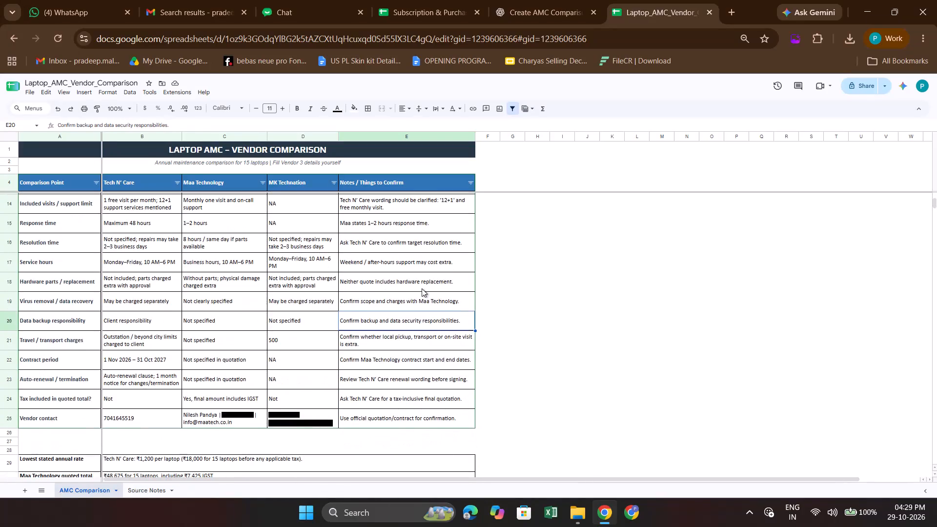
key(Down)
key(Down)
key(Down)
key(Down)
key(Down)
key(Down)
key(Down)
key(Down)
key(Down)
key(Down)
key(Down)
key(Down)
key(Down)
key(Down)
key(Down)
key(Down)
key(Down)
key(Down)
key(Down)
key(Down)
key(Up)
key(Up)
key(Up)
key(Up)
key(Up)
key(Up)
key(Up)
key(Up)
key(Up)
key(Up)
key(Up)
key(Up)
key(Up)
key(Up)
key(Up)
key(Up)
key(Up)
key(Up)
key(Up)
key(Up)
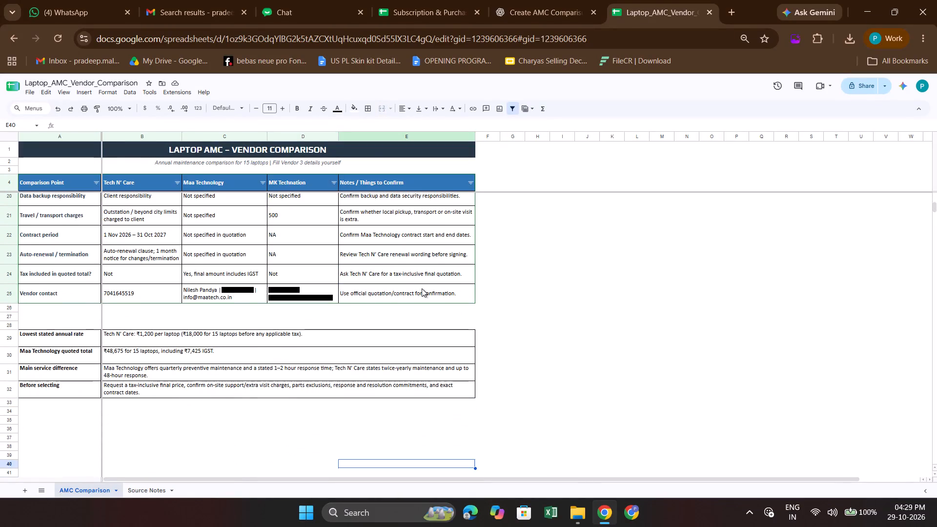
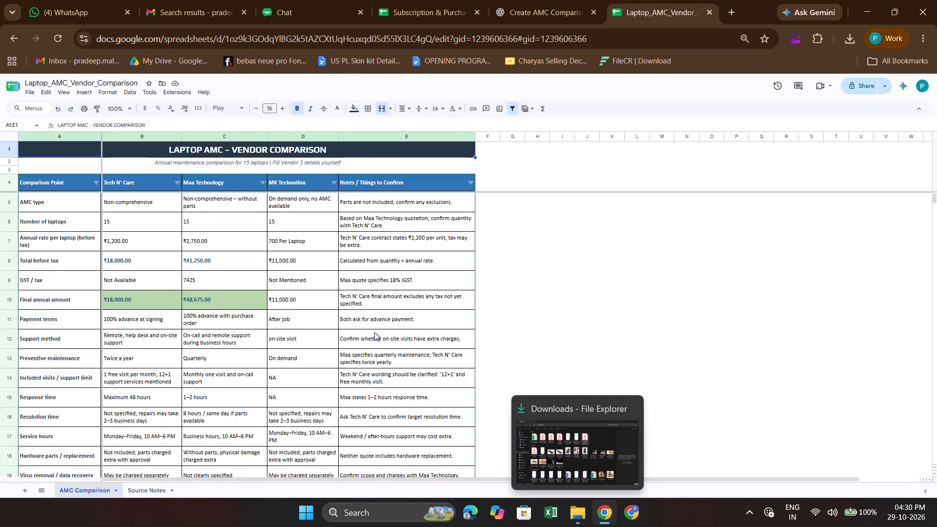
Switch to File Explorer, open the Laptop NC-AMC Quote -231026 PDF from Downloads for a brief look, and close it.
click(583, 512)
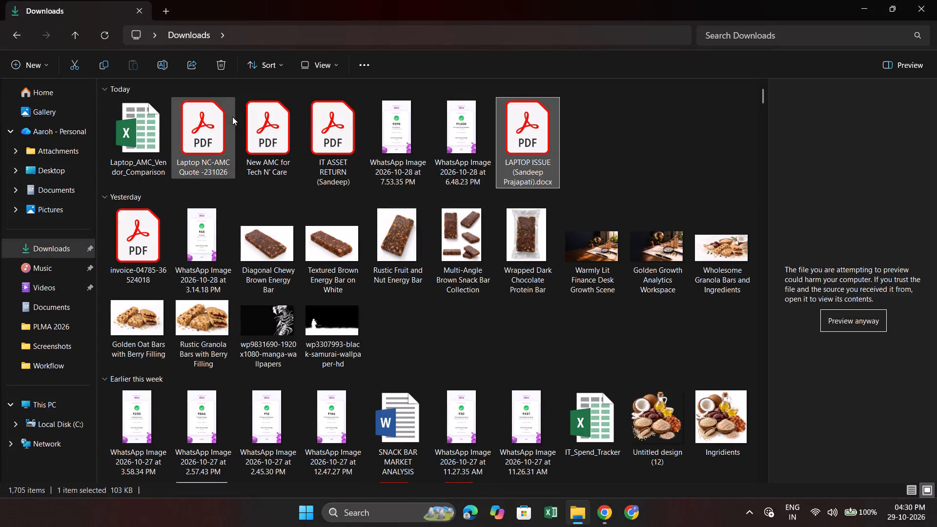
click(274, 148)
click(192, 128)
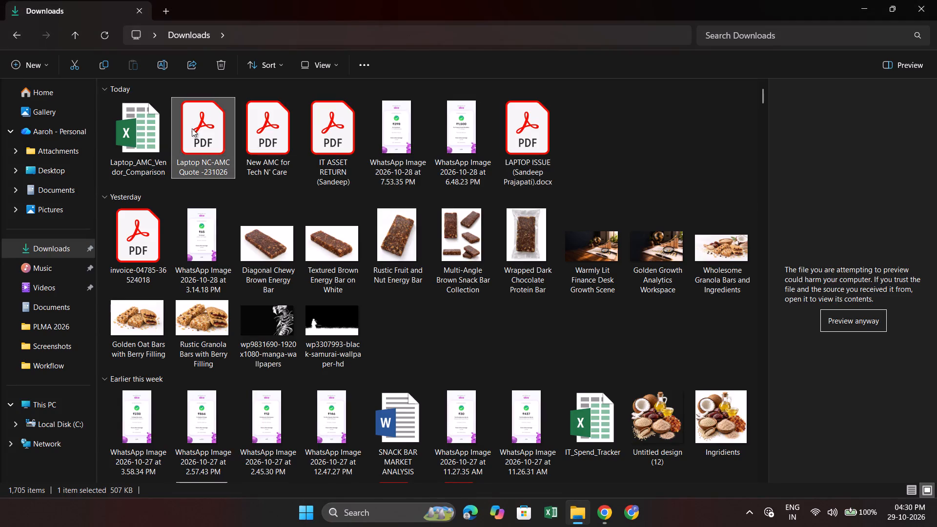
double_click(226, 162)
scroll(600, 221, down, 1)
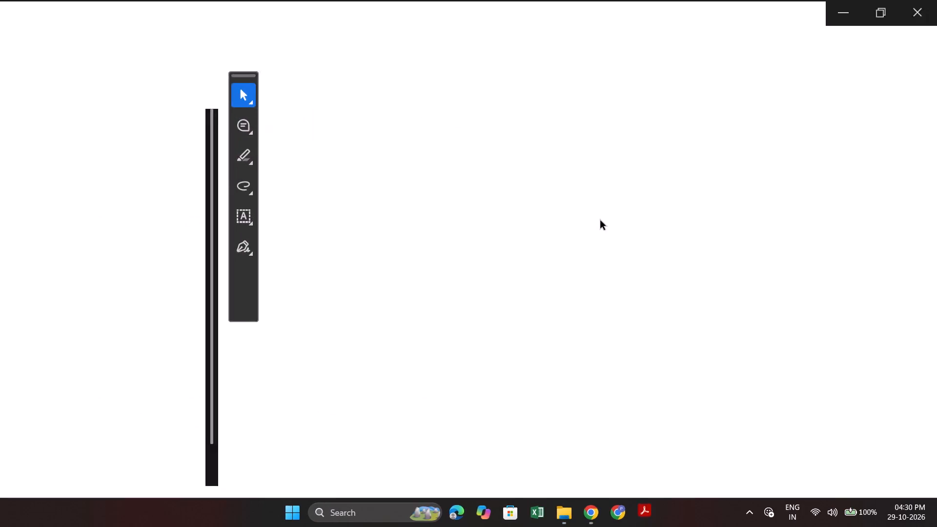
scroll(600, 221, down, 1)
click(936, 0)
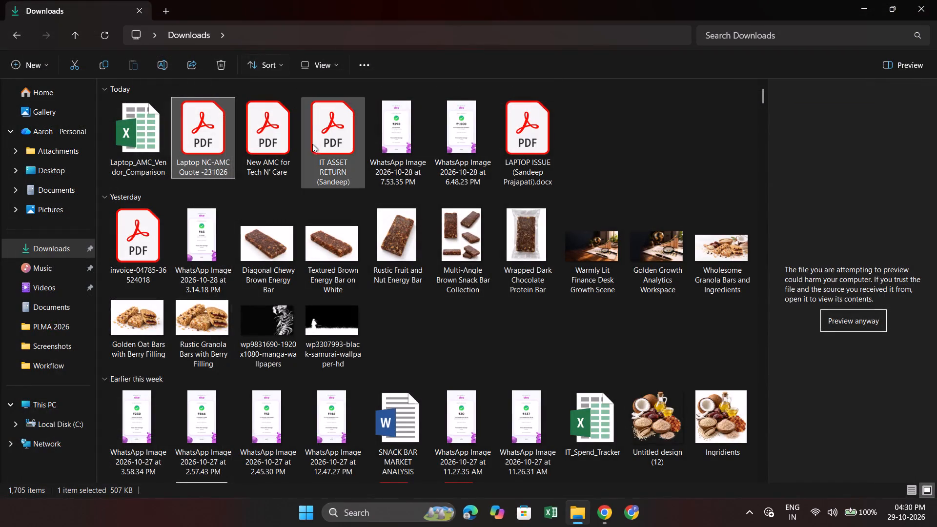
Open the New AMC for Tech N' Care PDF and skim the contract from the parties and scope of work through to the signature section.
click(244, 143)
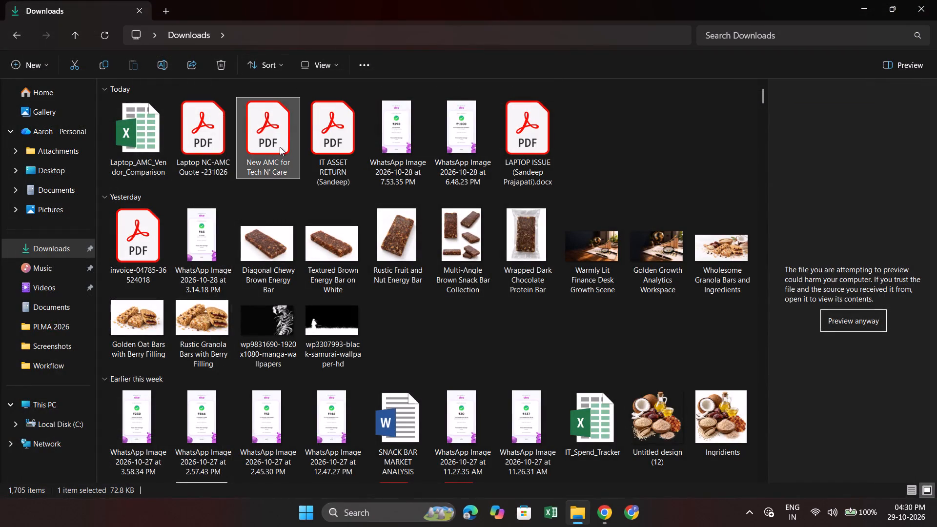
double_click(280, 147)
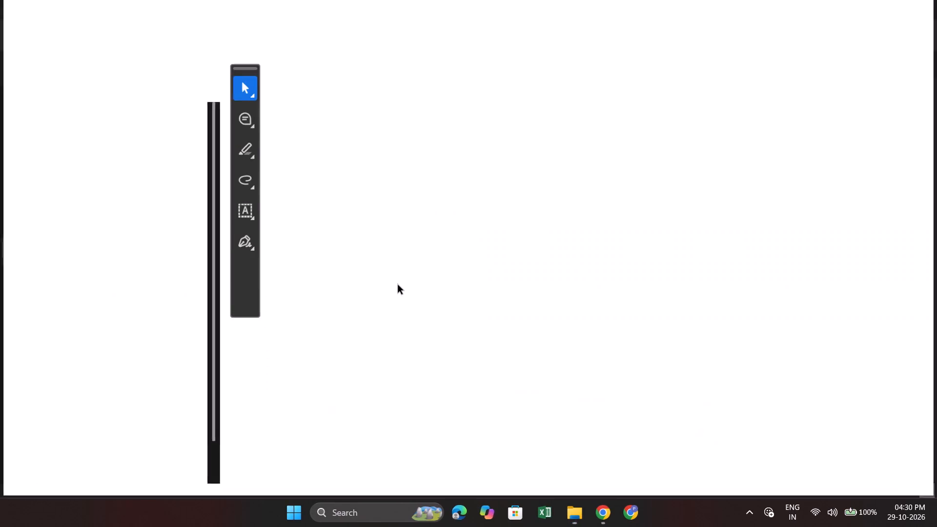
scroll(479, 364, down, 2)
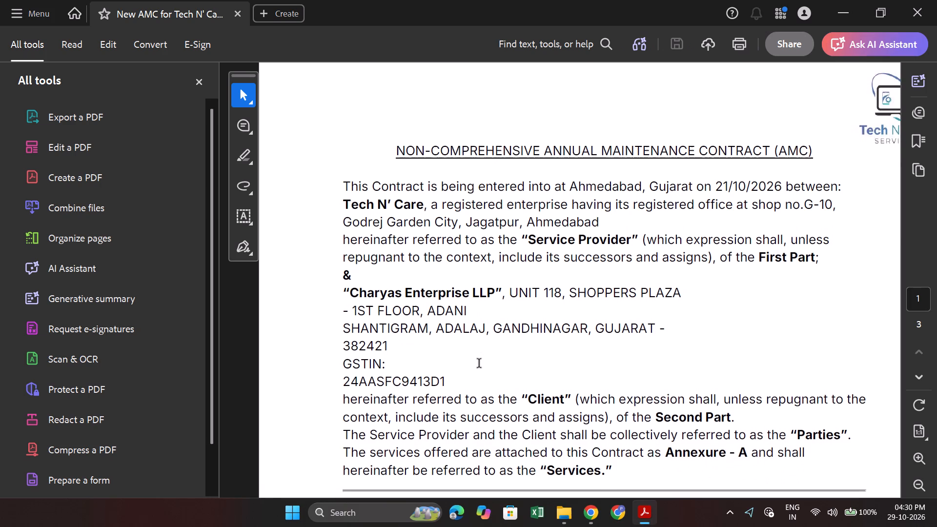
scroll(479, 364, down, 1)
scroll(592, 354, down, 2)
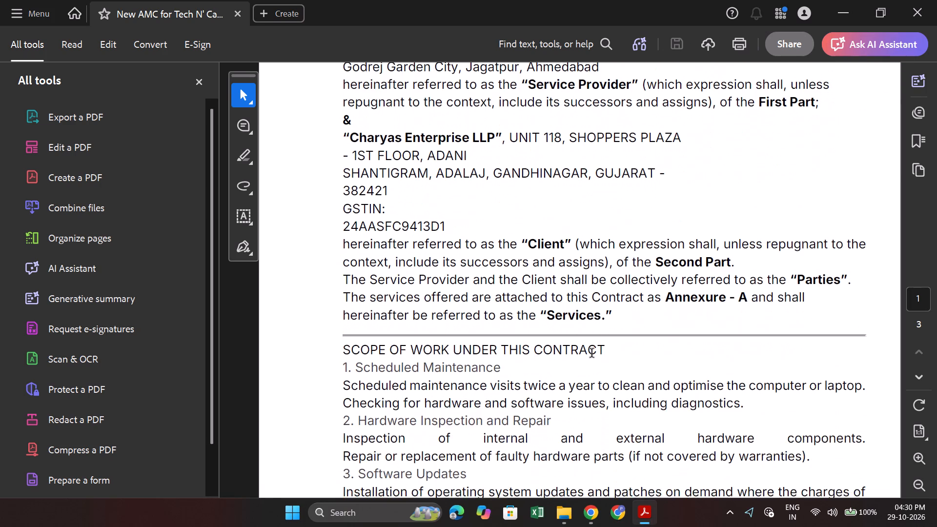
scroll(592, 354, down, 4)
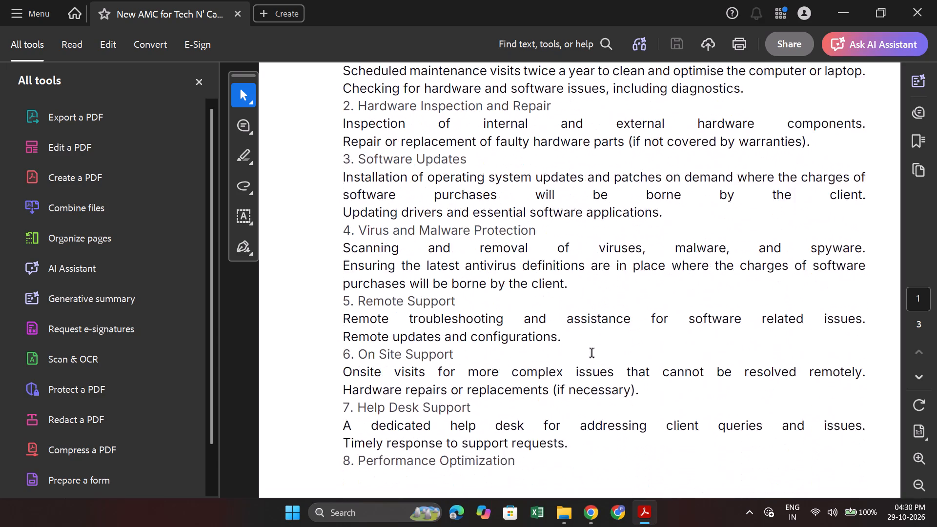
scroll(592, 354, down, 7)
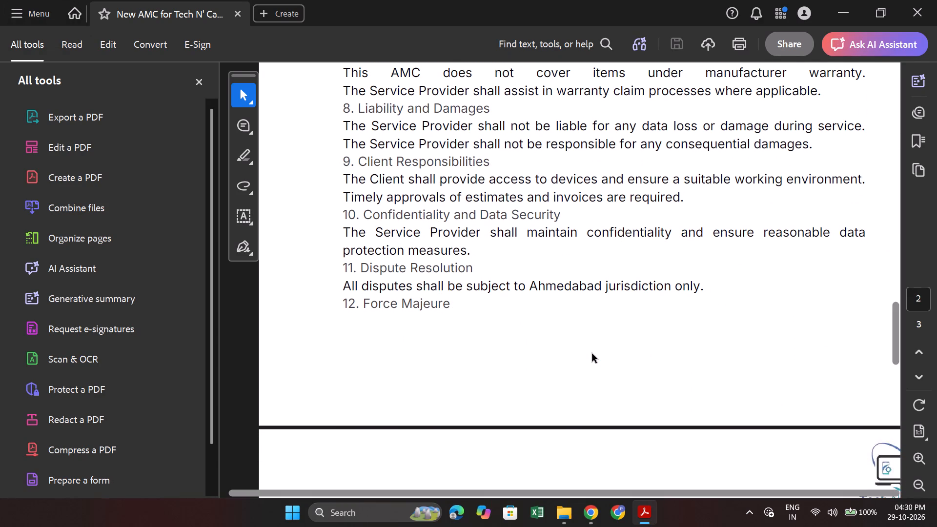
scroll(592, 354, up, 2)
scroll(592, 354, down, 3)
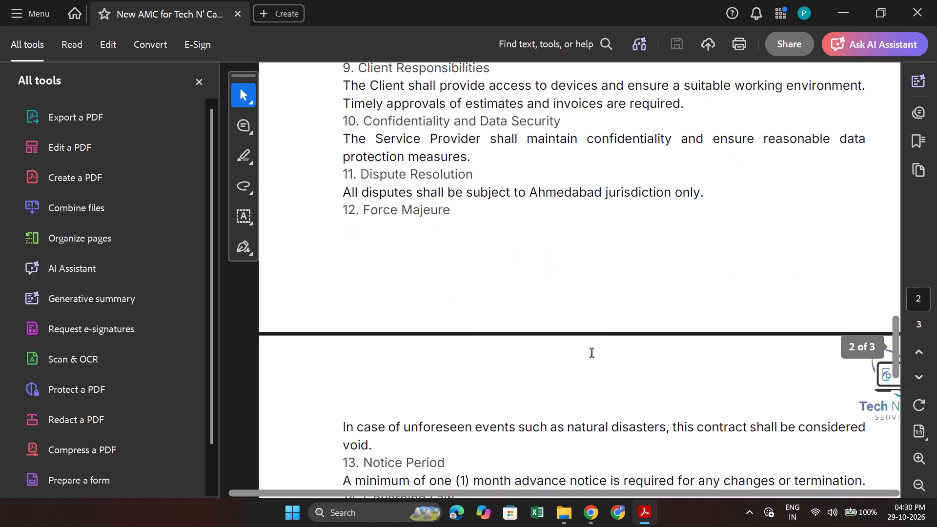
scroll(592, 354, down, 10)
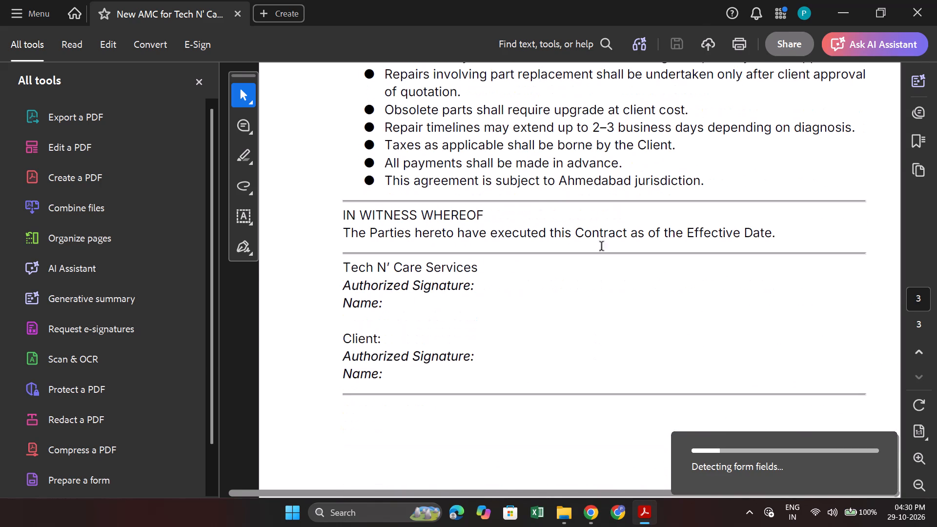
Examine the Detailed Terms and Conditions on page 3 of the Tech N' Care contract, covering support limits, service hours, repairs and charges.
scroll(612, 219, up, 3)
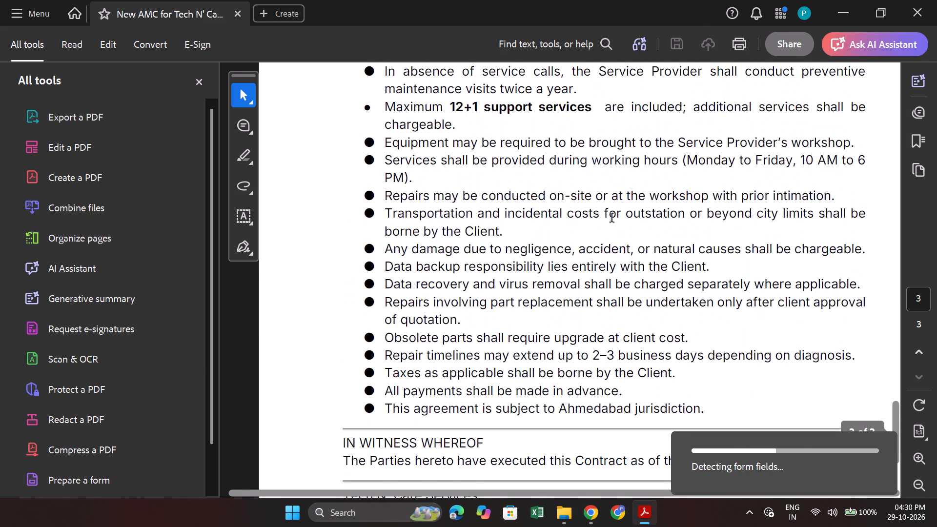
scroll(669, 326, up, 1)
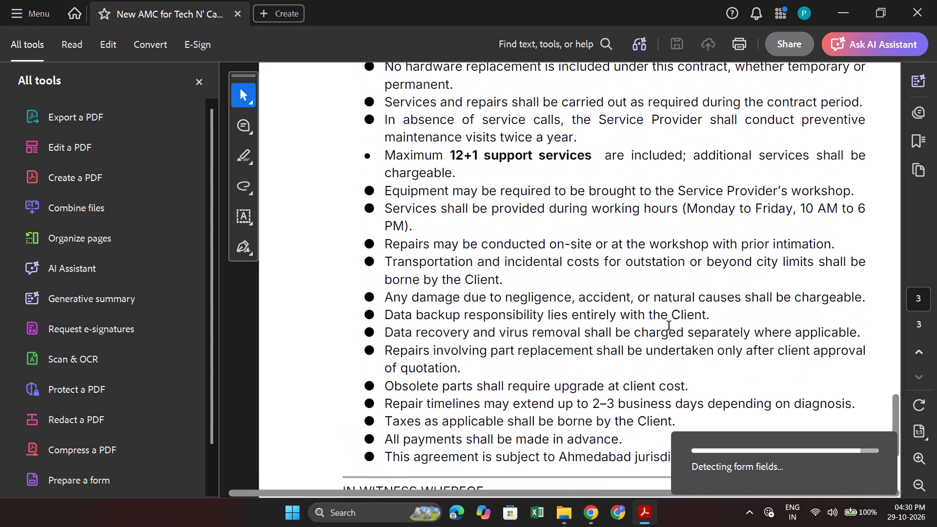
scroll(669, 326, up, 1)
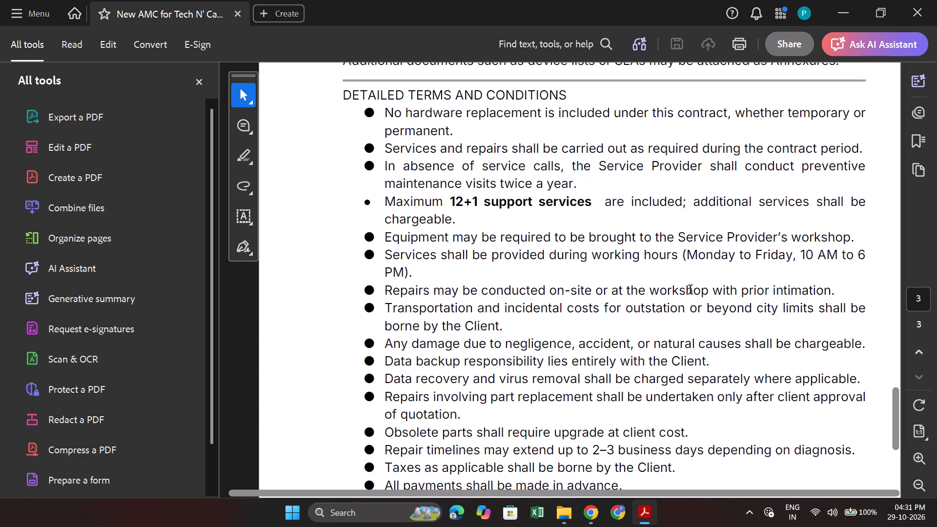
scroll(756, 255, up, 1)
scroll(450, 281, up, 1)
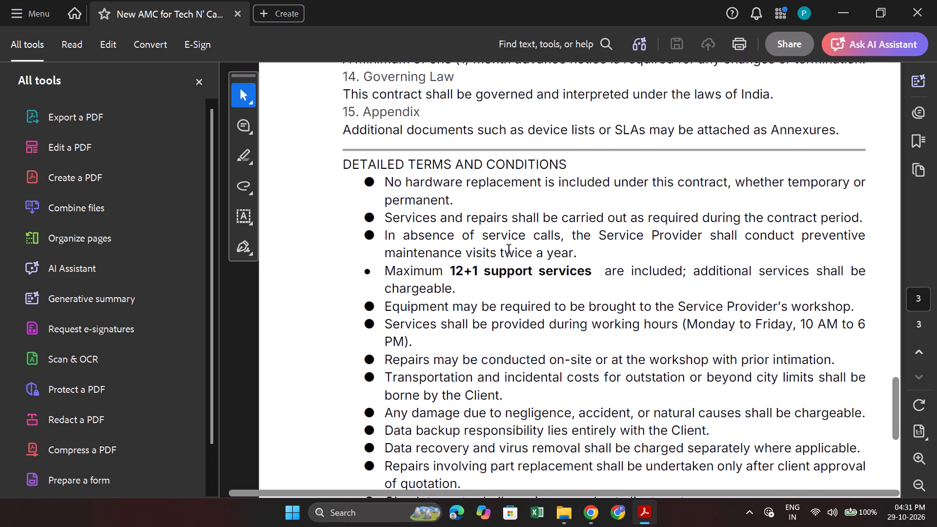
scroll(509, 250, up, 1)
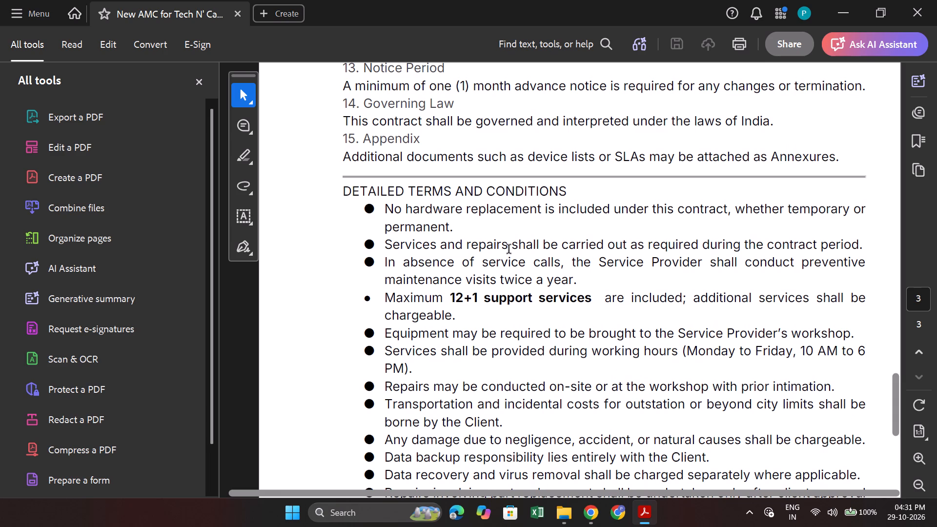
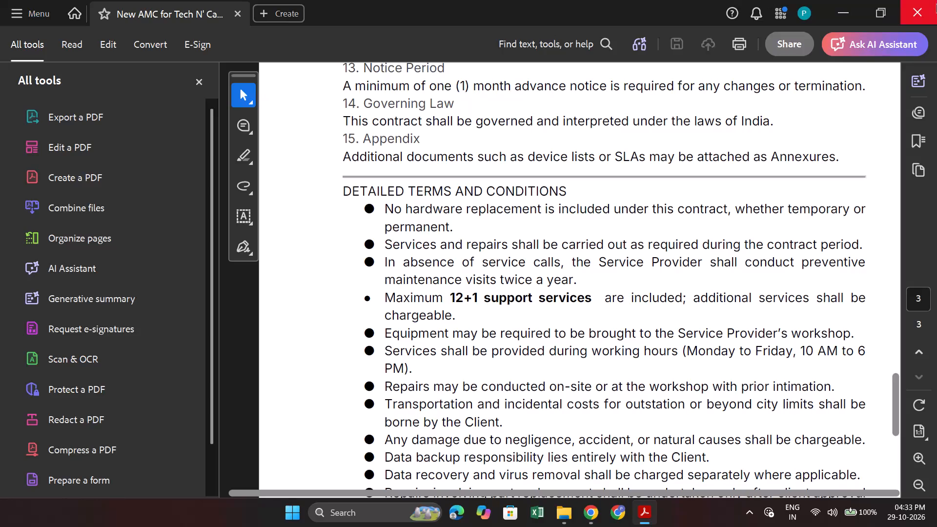
Close the Tech N' Care contract PDF and the Downloads folder window to return to the Laptop_AMC_Vendor_Comparison sheet in Chrome.
click(935, 1)
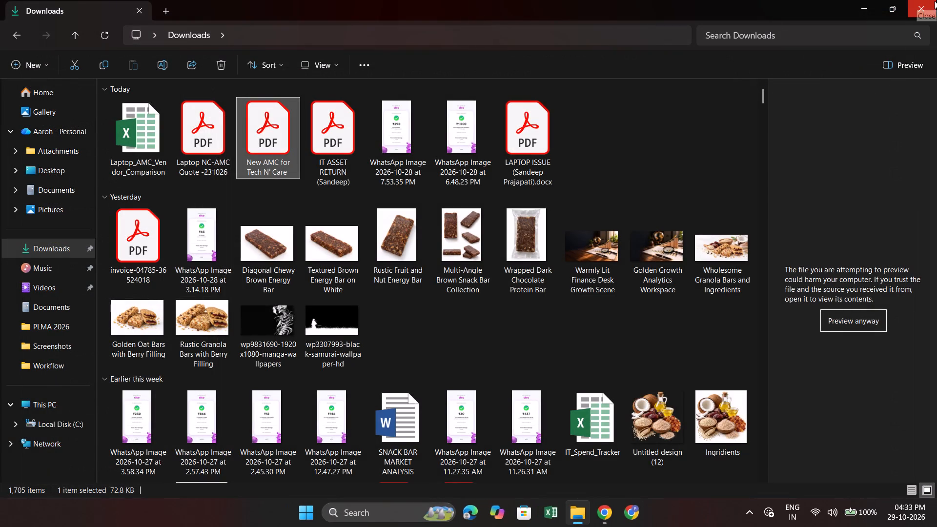
click(928, 0)
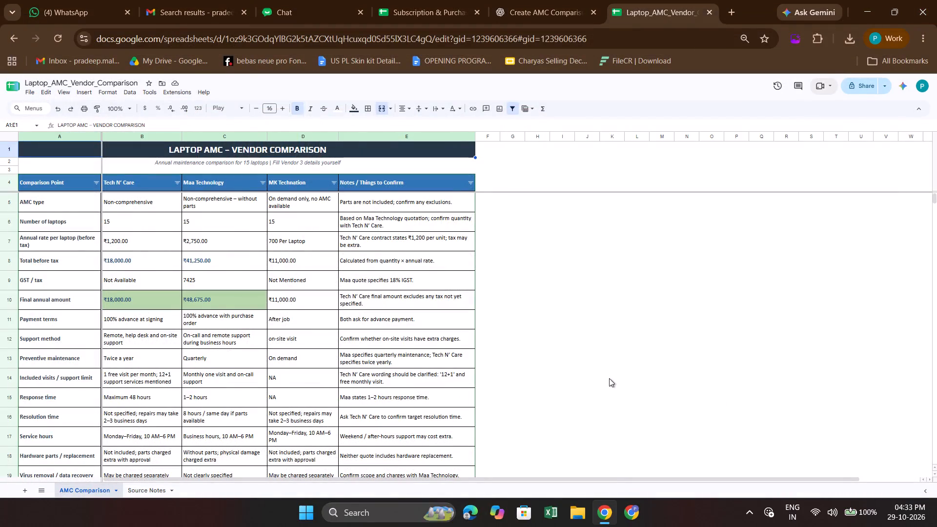
scroll(561, 387, right, 1)
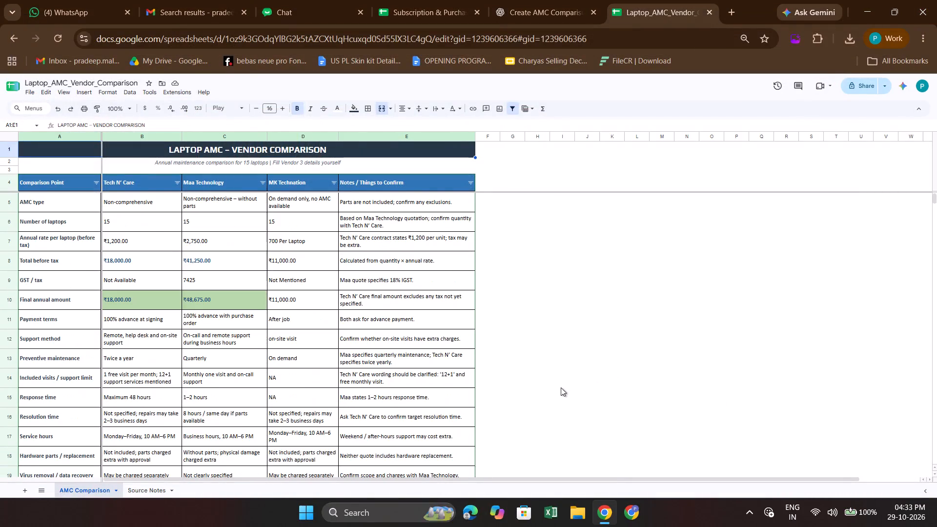
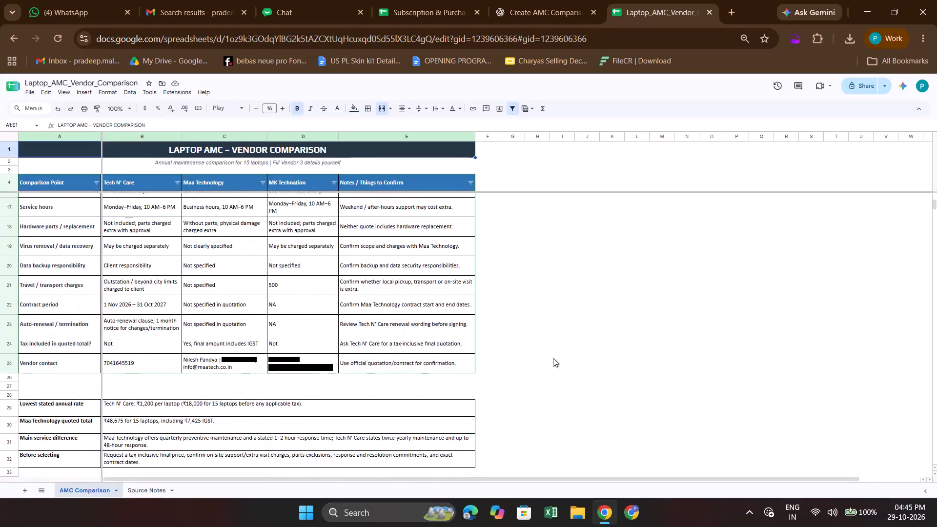
Insert an empty row below the Maa Technology quoted total row in the summary table.
scroll(483, 357, down, 1)
scroll(389, 354, right, 2)
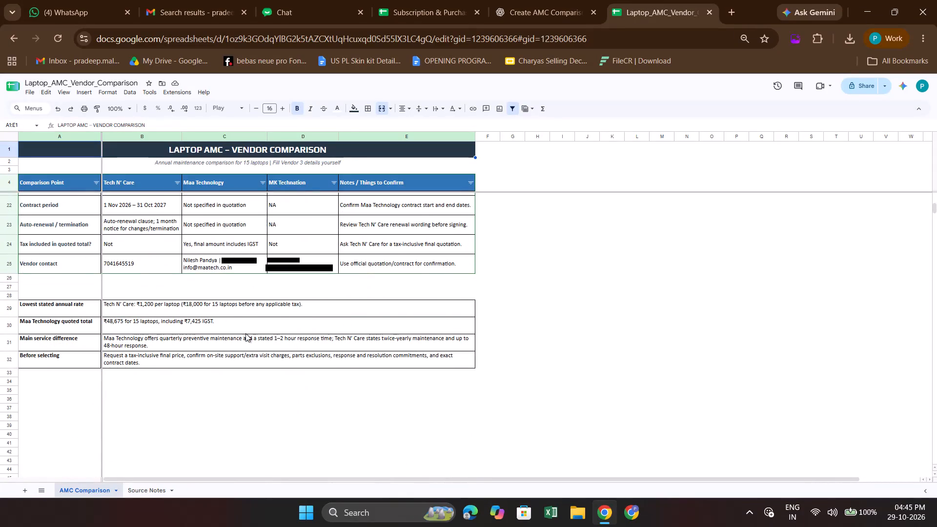
click(3, 324)
right_click(3, 324)
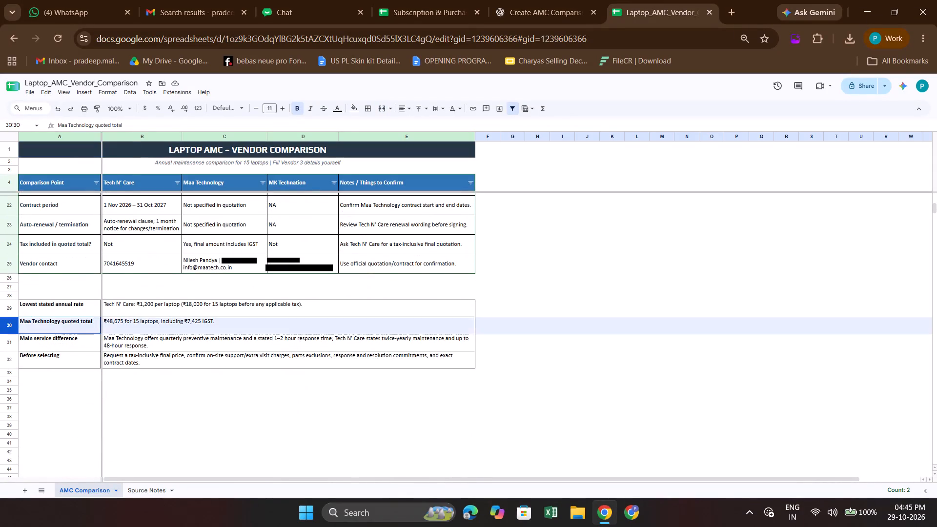
click(50, 188)
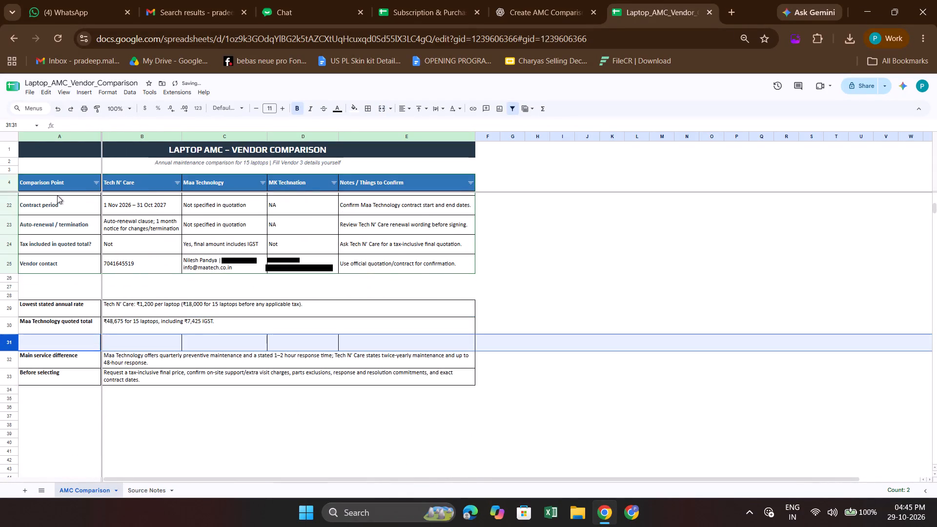
click(238, 386)
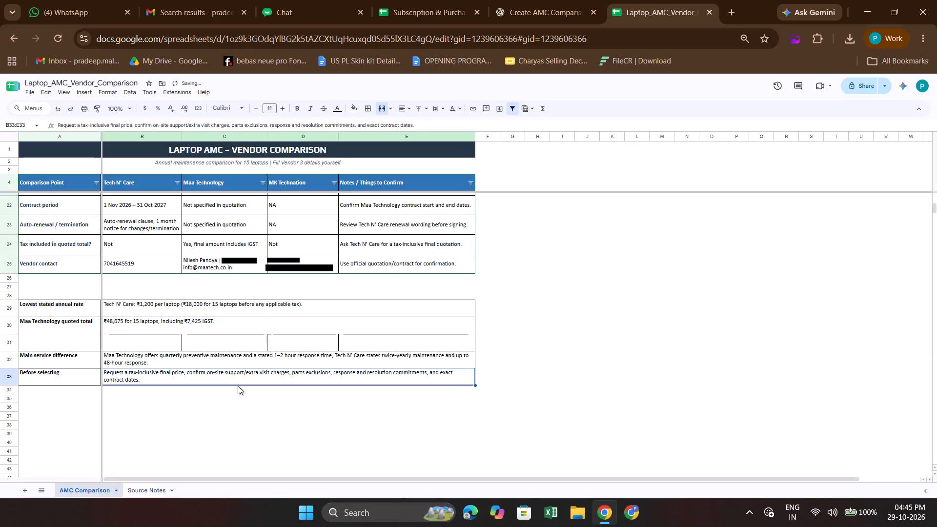
Merge cells B31 to E31 in the empty summary row.
scroll(238, 386, right, 1)
click(164, 343)
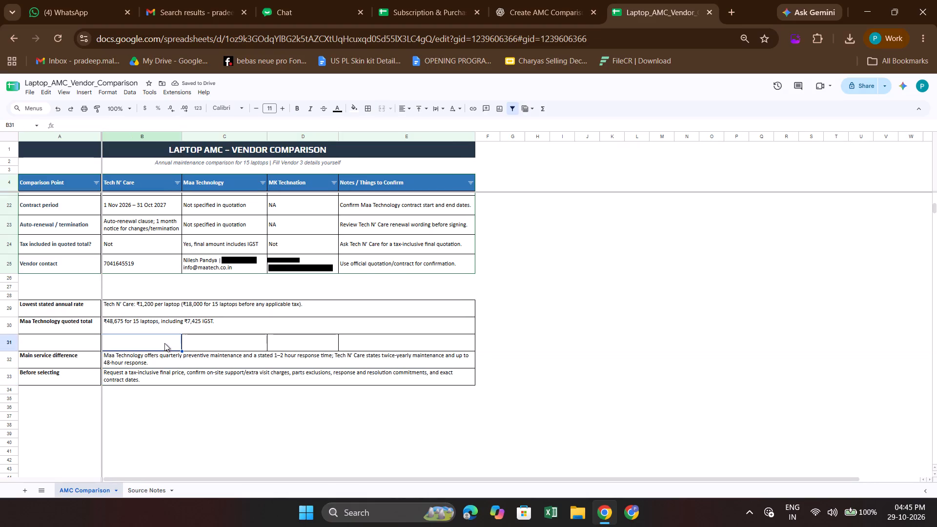
key(shift+Right)
key(shift+Right)
key(shift+Right)
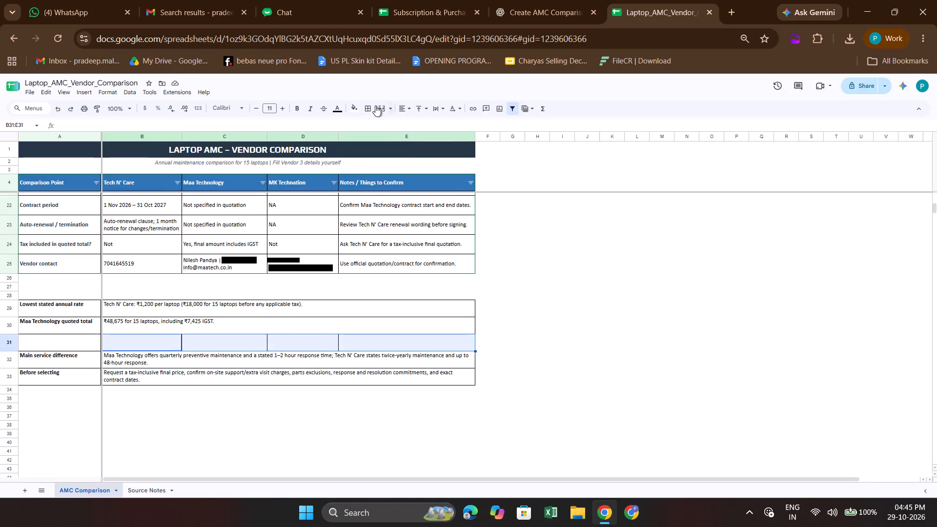
click(378, 113)
click(156, 434)
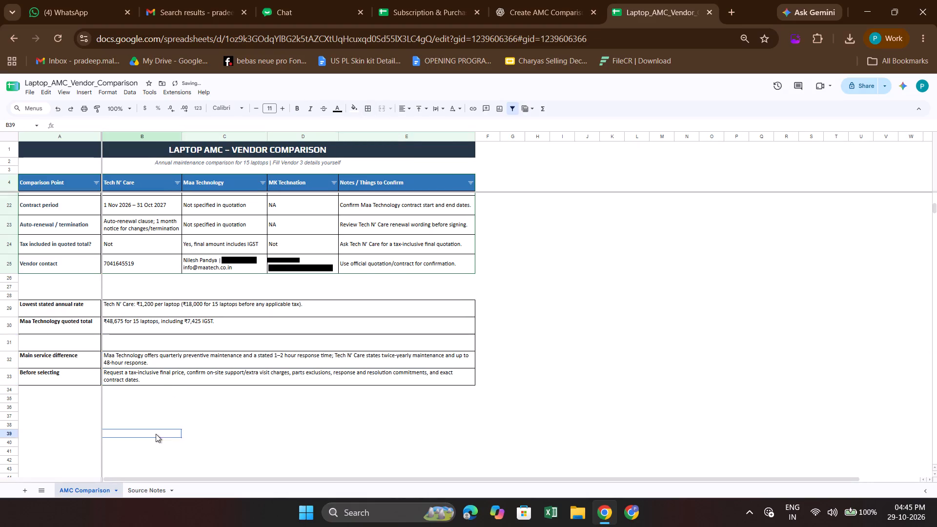
Copy the MK Technation column heading text into cell A31 as the label of the empty summary row.
scroll(144, 311, up, 1)
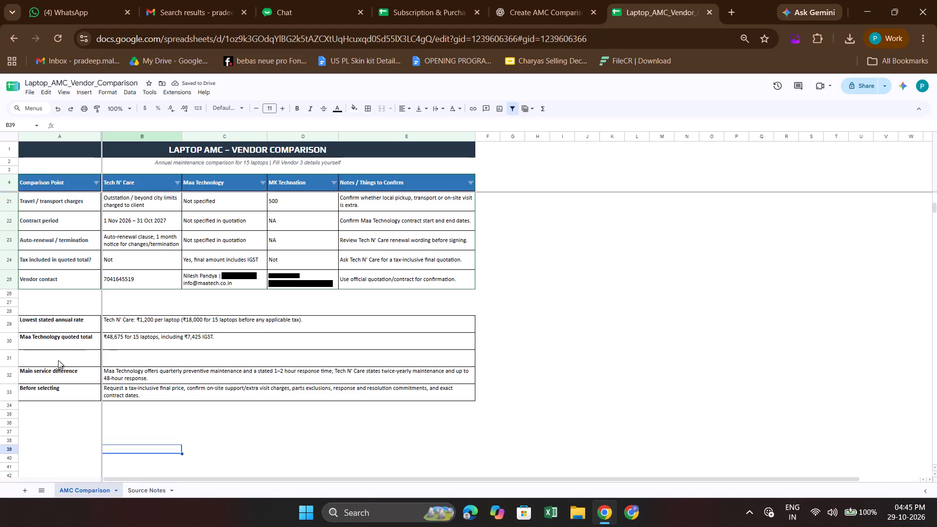
scroll(59, 356, up, 1)
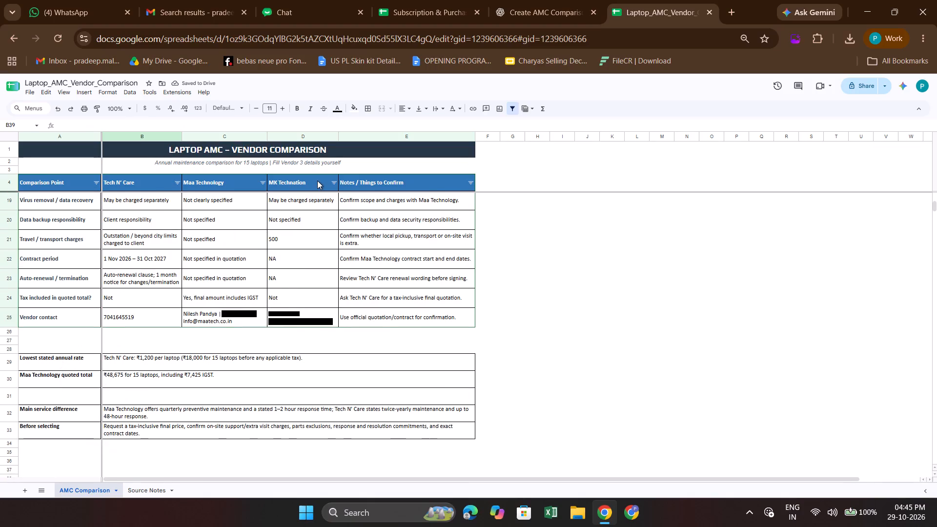
double_click(317, 181)
key(ctrl+a)
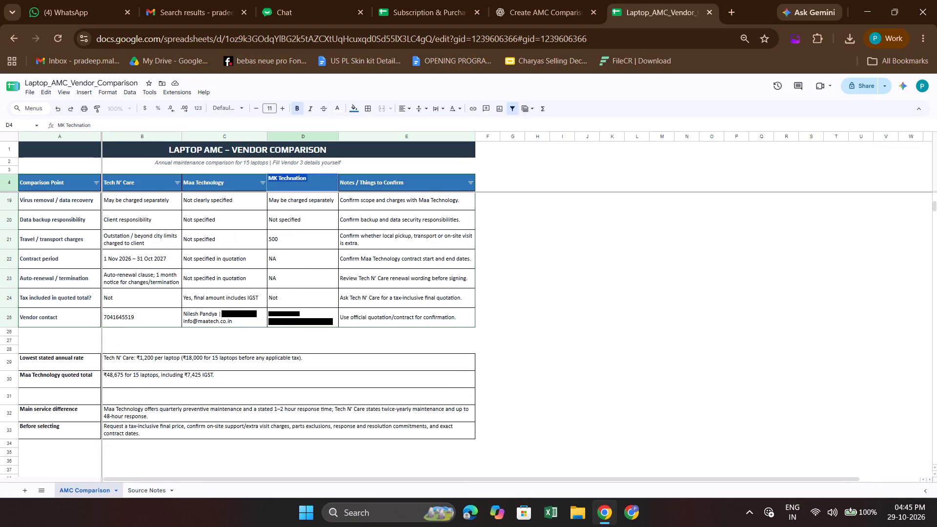
key(ctrl+c)
key(ctrl+c)
double_click(61, 399)
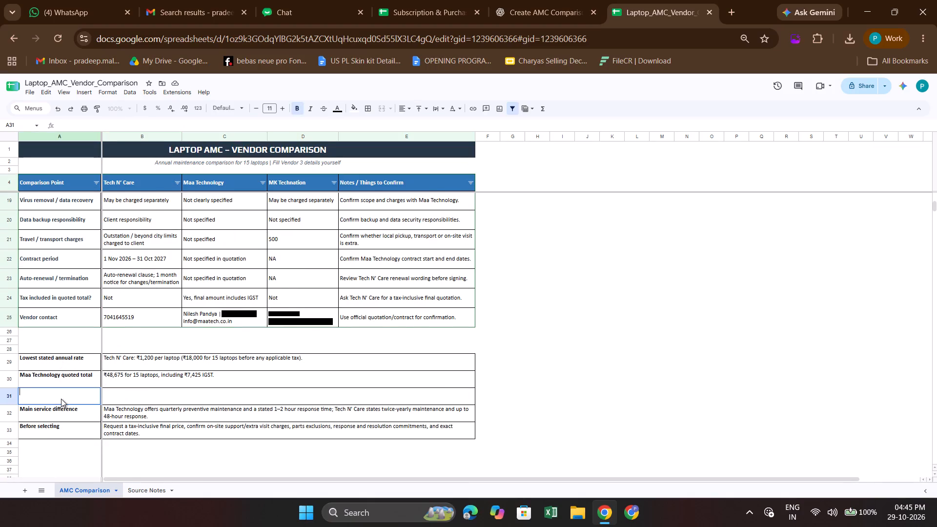
key(ctrl+v)
click(143, 388)
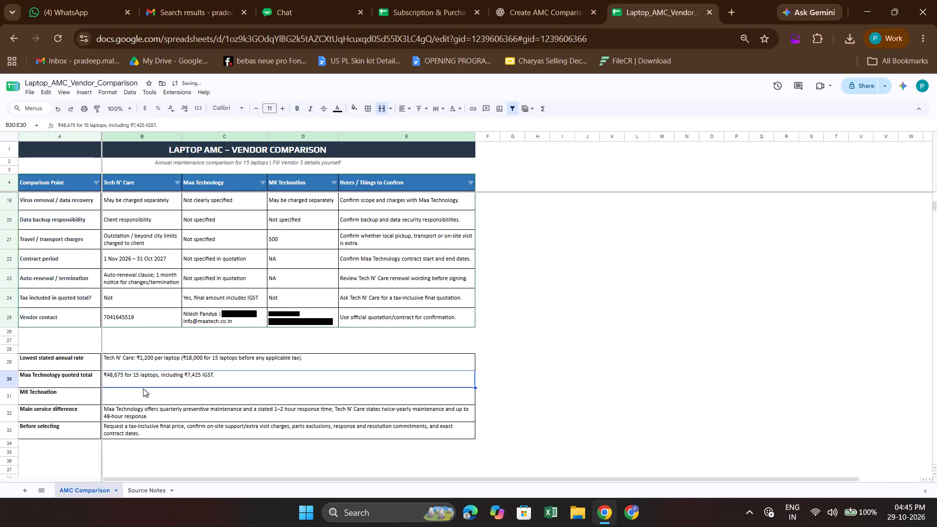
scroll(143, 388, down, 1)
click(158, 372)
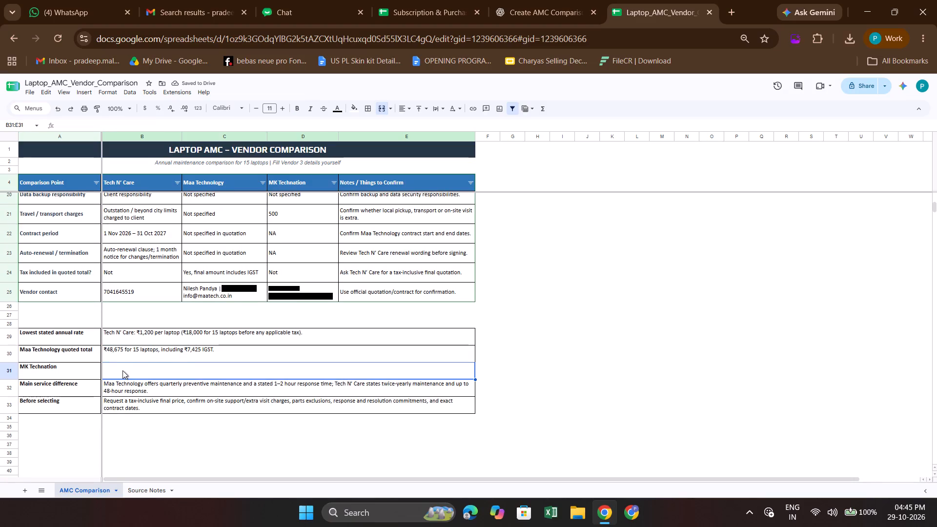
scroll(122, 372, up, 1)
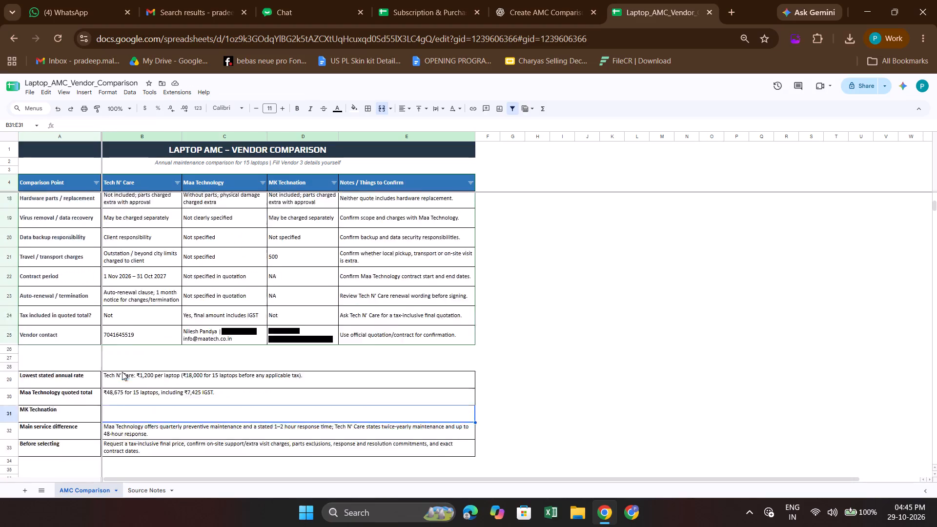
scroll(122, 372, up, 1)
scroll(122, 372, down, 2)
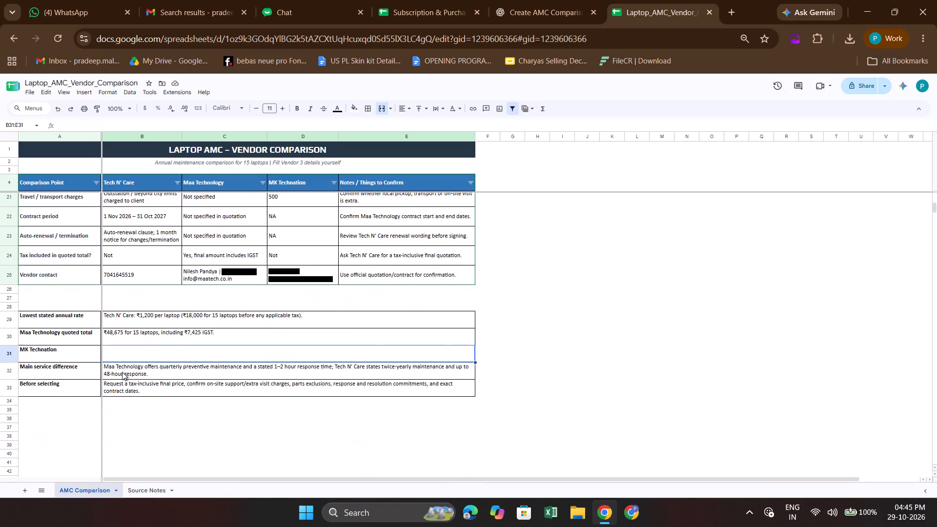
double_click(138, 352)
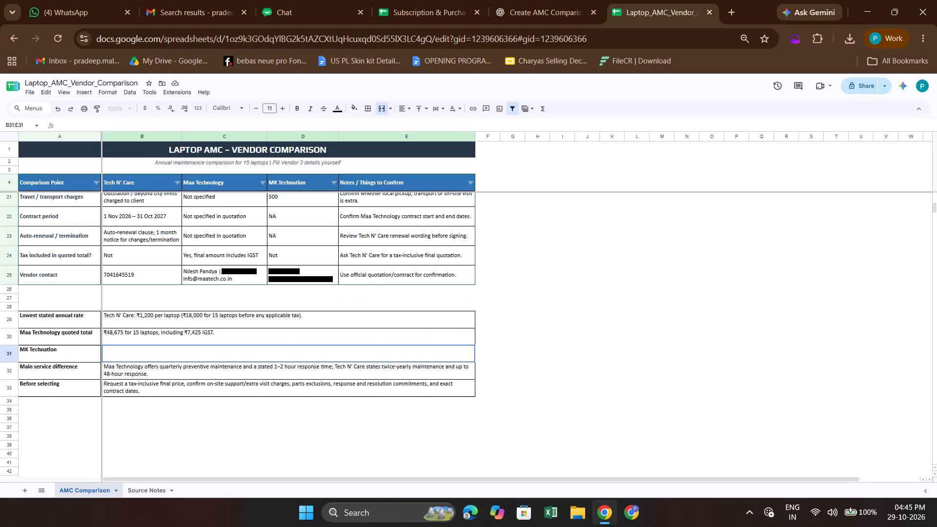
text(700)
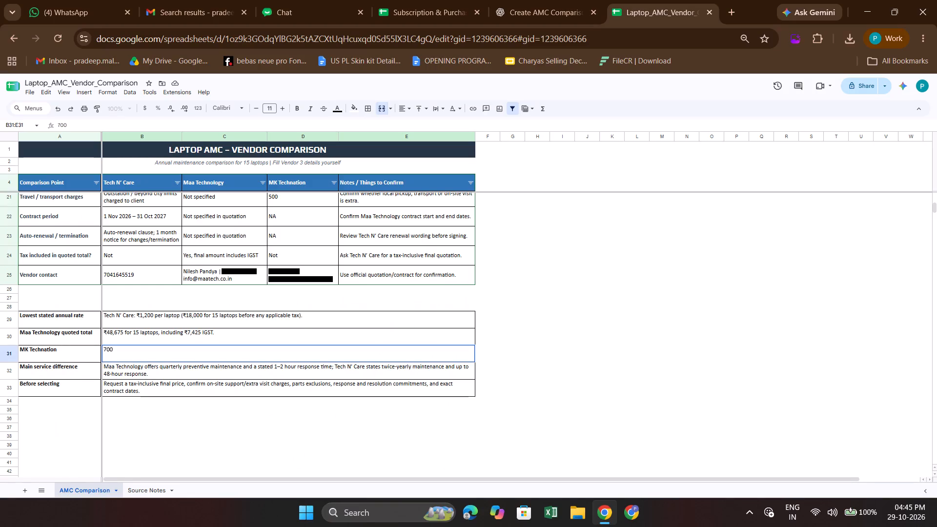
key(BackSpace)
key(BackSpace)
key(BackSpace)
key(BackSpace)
Copy the Maa Technology quoted total into the MK Technation summary cell and rewrite it as "₹700 Per laptop".
click(134, 330)
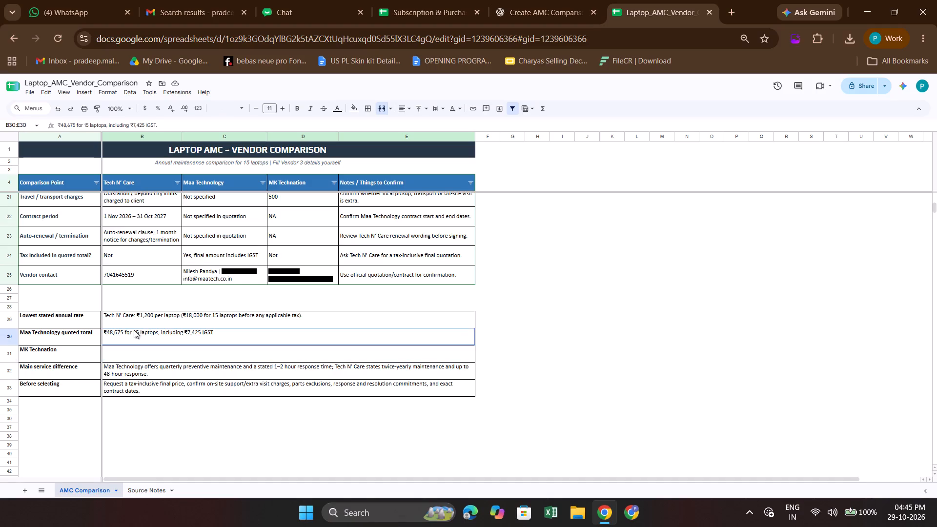
key(ctrl+c)
click(142, 352)
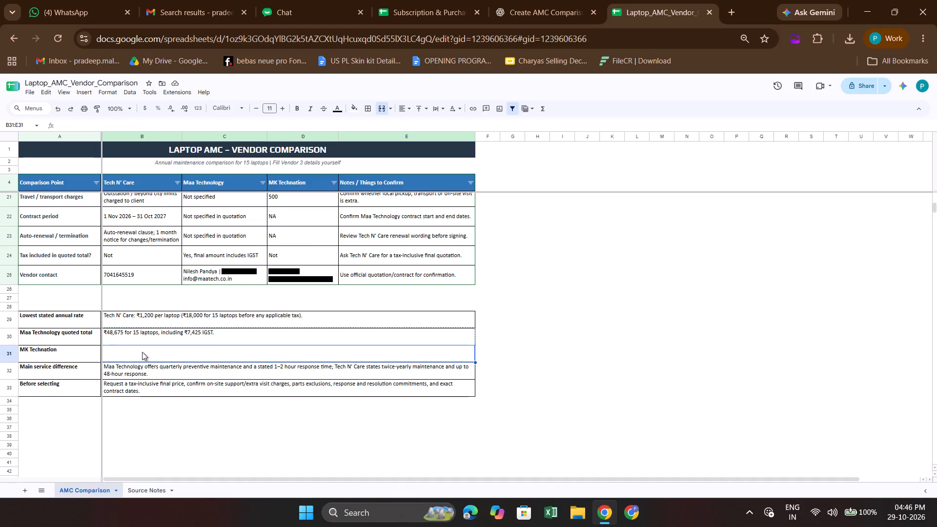
key(ctrl+v)
double_click(142, 352)
drag(220, 346, 107, 364)
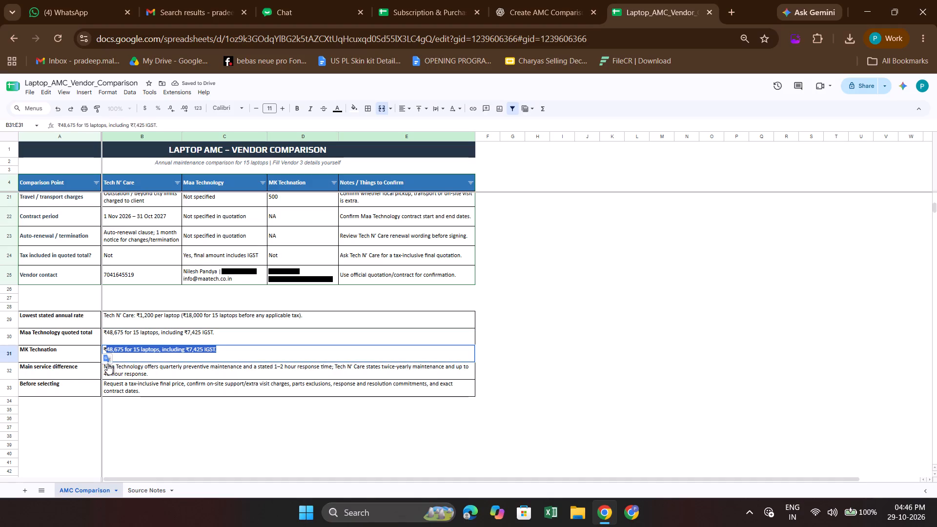
text(700)
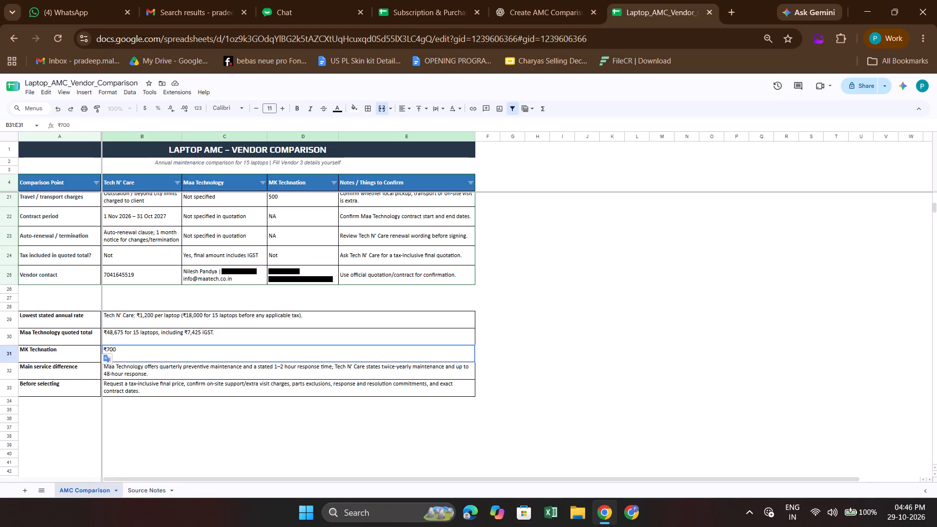
key(space)
text(Per laptop)
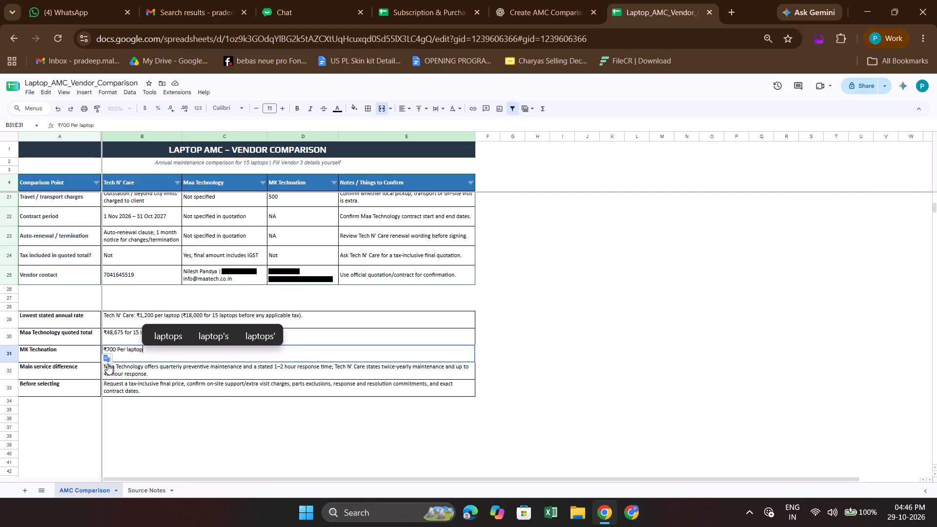
Add "(10500 for 15 laptop)" after the per-laptop rate in the MK Technation summary cell.
key(shift+parenleft)
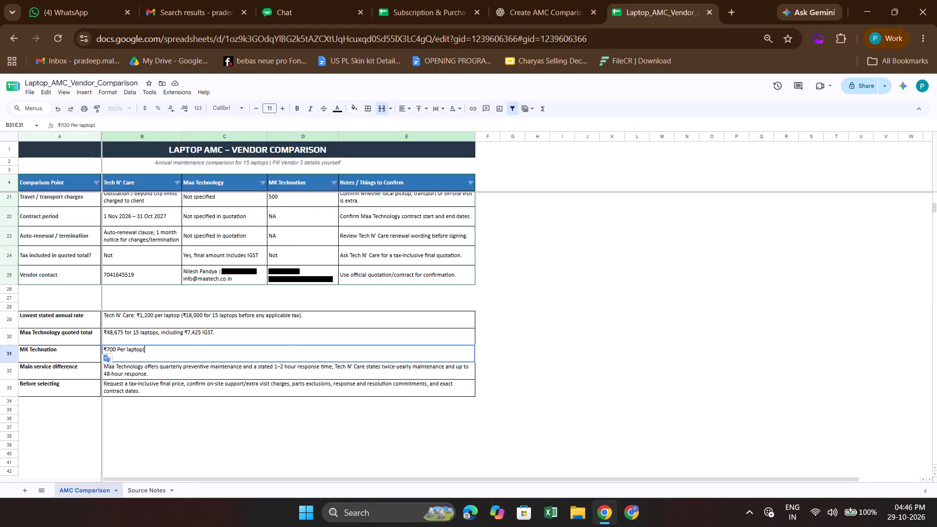
scroll(153, 286, up, 3)
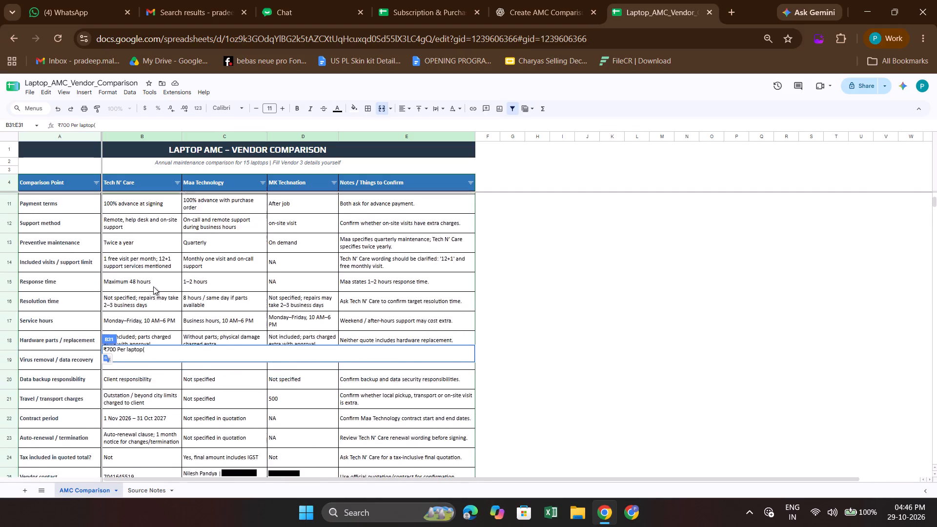
scroll(153, 286, up, 2)
scroll(153, 286, down, 4)
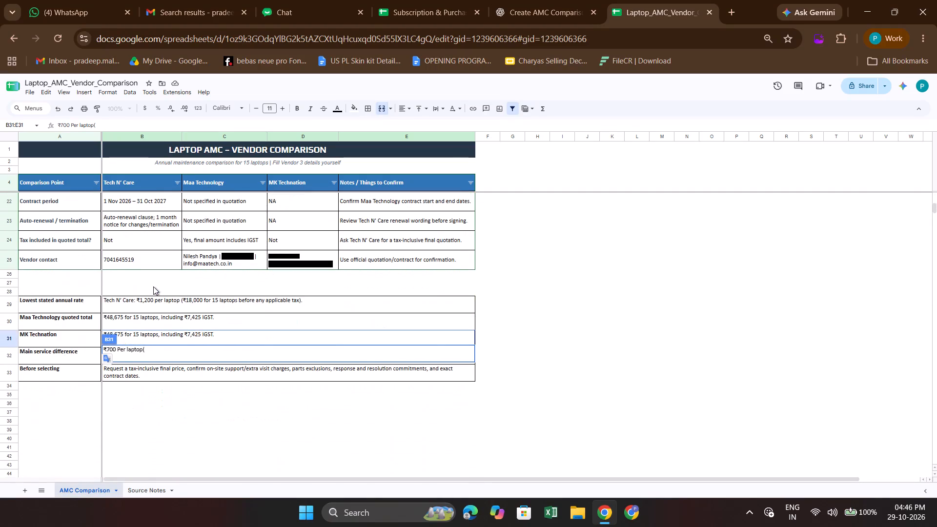
text(10500)
key(space)
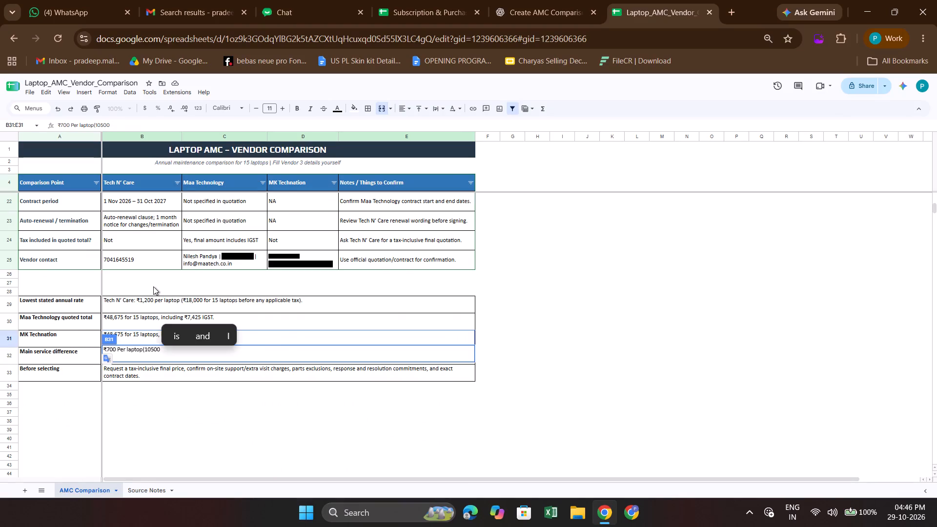
text(for 15)
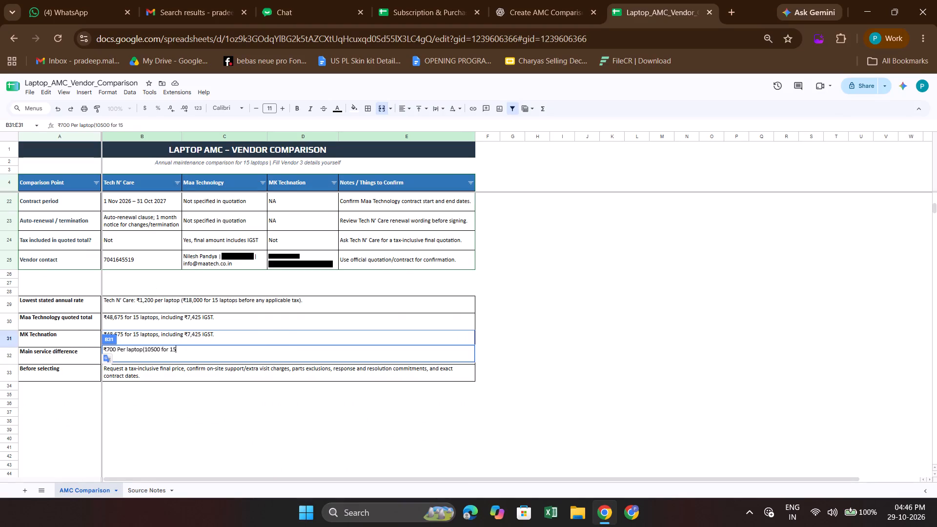
key(space)
text(laptop)
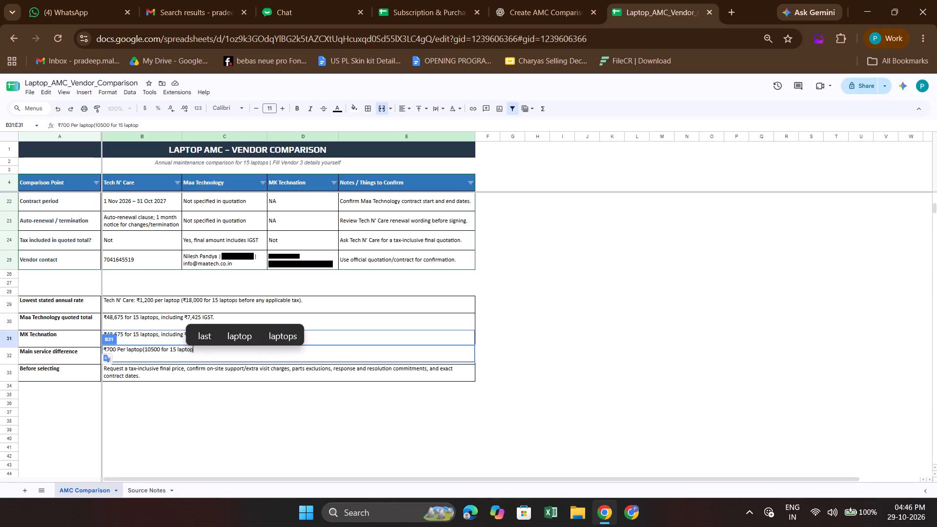
key(shift+parenright)
Append "+ 500 Visiting charges =" after the 15-laptop amount in the MK Technation summary cell.
key(shift+plus)
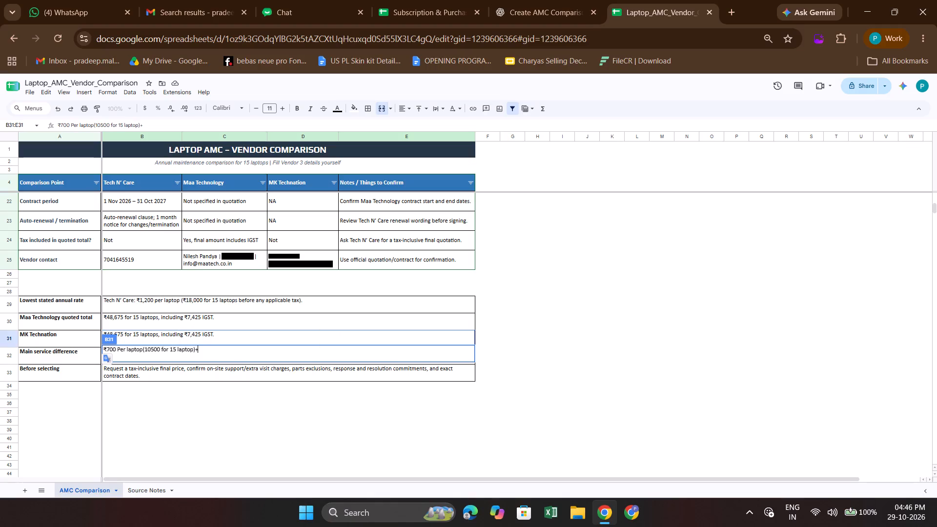
key(BackSpace)
key(space)
text(+)
key(space)
text(500 Visiting cgarges)
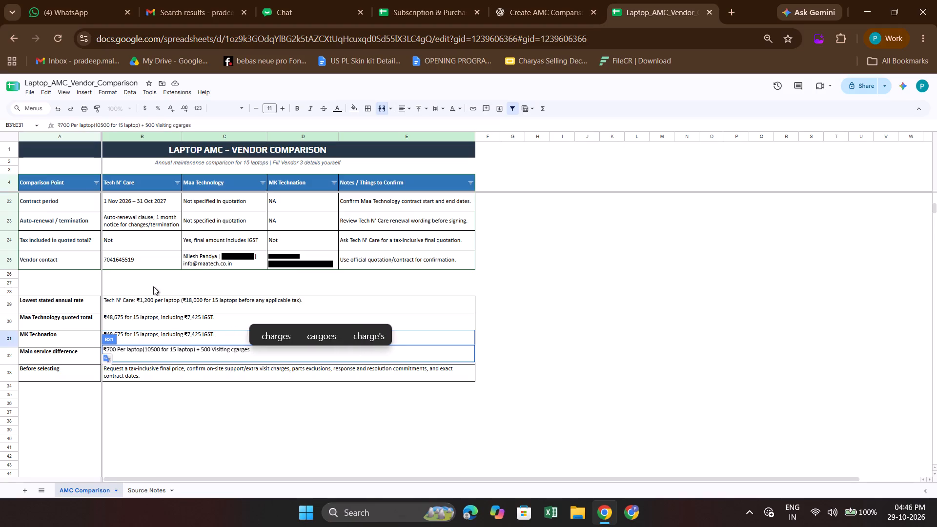
key(BackSpace)
key(BackSpace)
key(BackSpace)
key(BackSpace)
key(BackSpace)
key(BackSpace)
key(BackSpace)
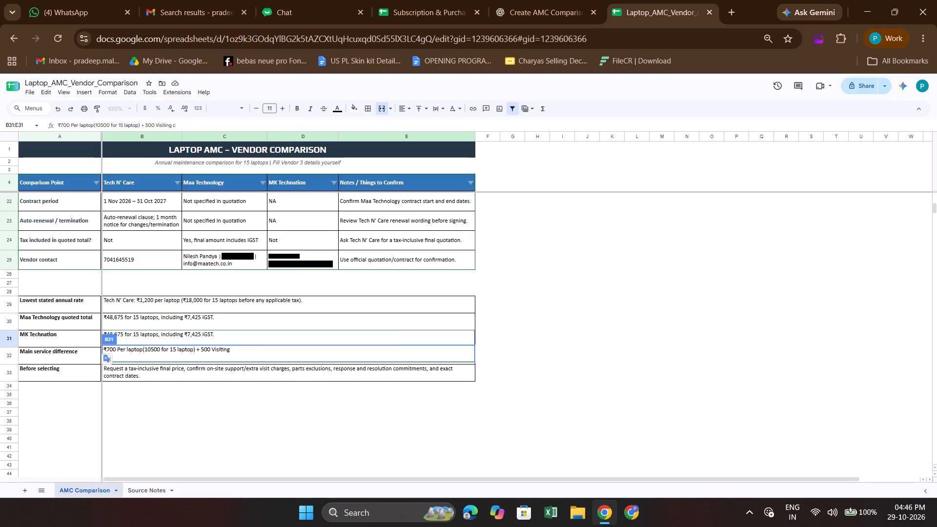
text(charges)
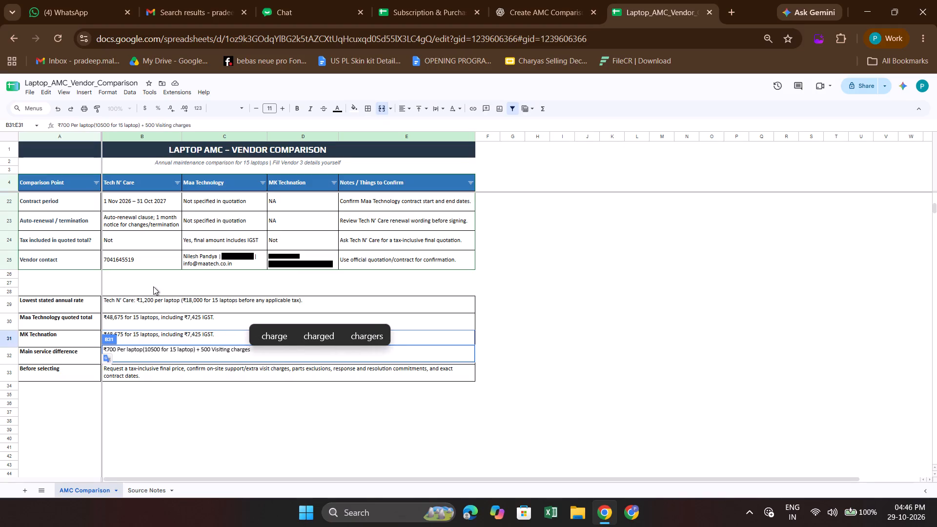
key(space)
key(shift+plus)
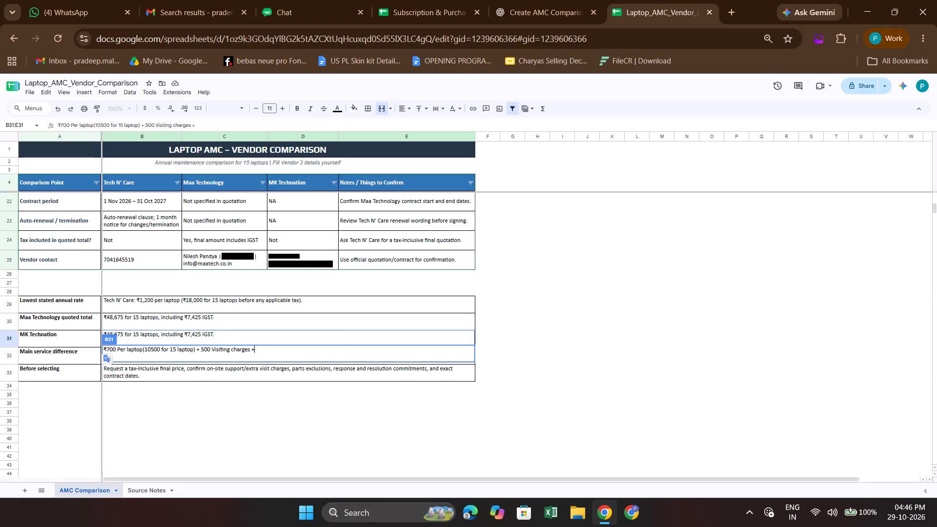
key(BackSpace)
key(equal)
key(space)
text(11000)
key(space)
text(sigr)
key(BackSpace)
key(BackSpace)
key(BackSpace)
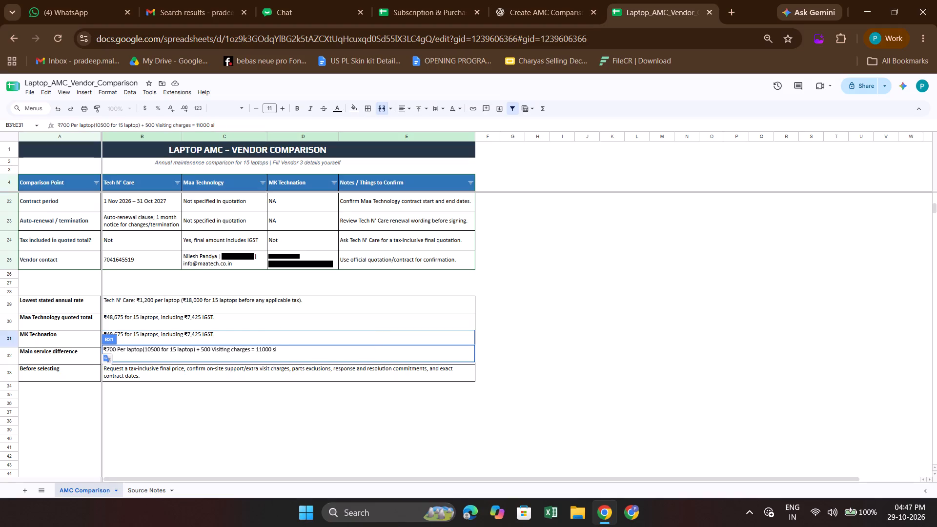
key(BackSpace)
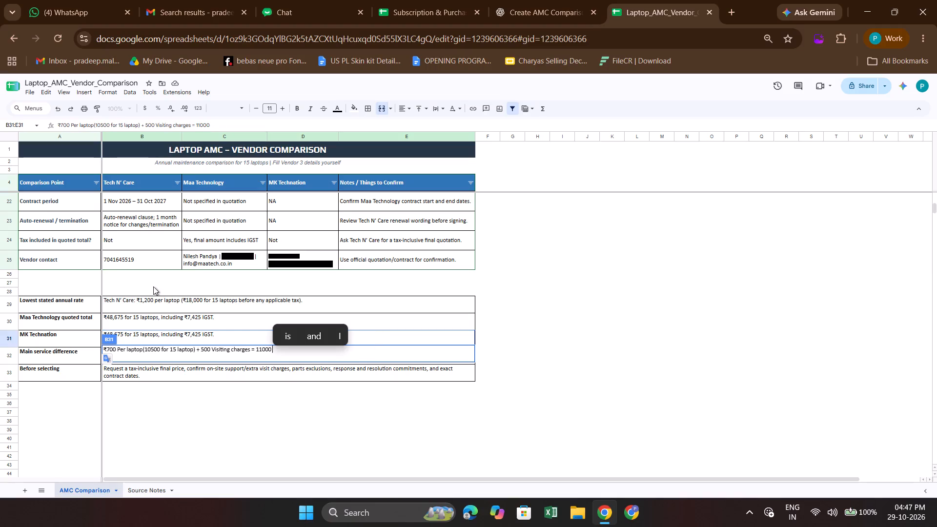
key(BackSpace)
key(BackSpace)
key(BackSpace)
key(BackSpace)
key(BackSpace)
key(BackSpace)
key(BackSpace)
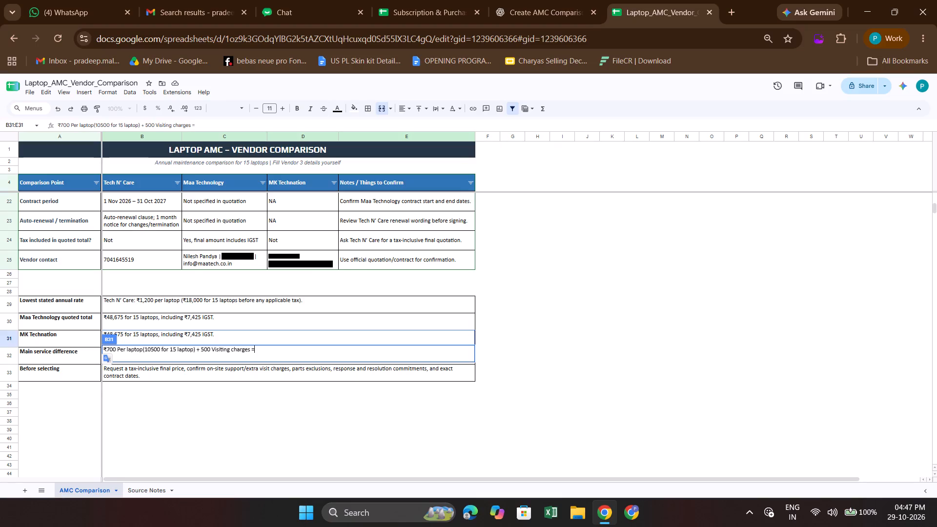
Copy the rupee sign from the start of the MK Technation summary text and insert it before the 500 visiting charges.
click(119, 351)
key(Left)
key(Left)
key(Left)
key(Left)
key(shift+Left)
key(ctrl+c)
click(202, 351)
key(ctrl+v)
Finish the MK Technation summary text with "₹11000" after the equals sign.
click(271, 350)
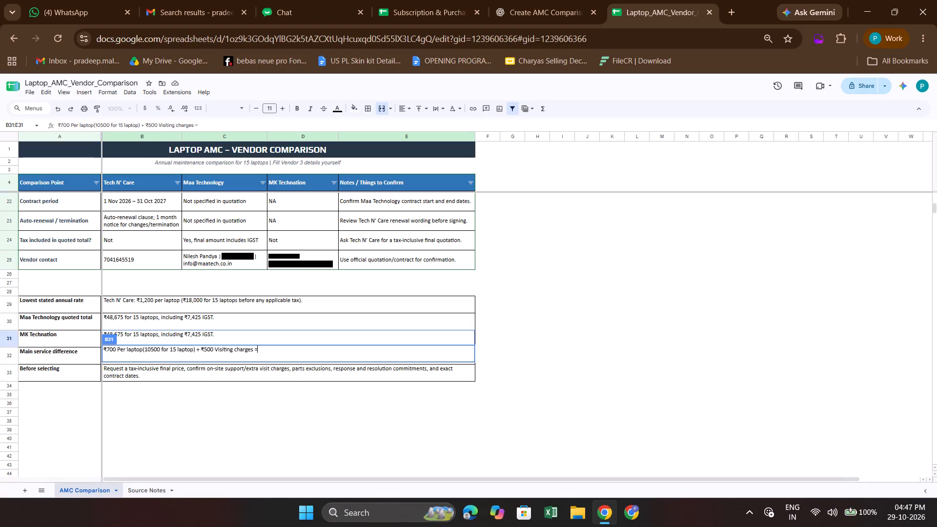
key(space)
key(ctrl+v)
text(11000)
key(Return)
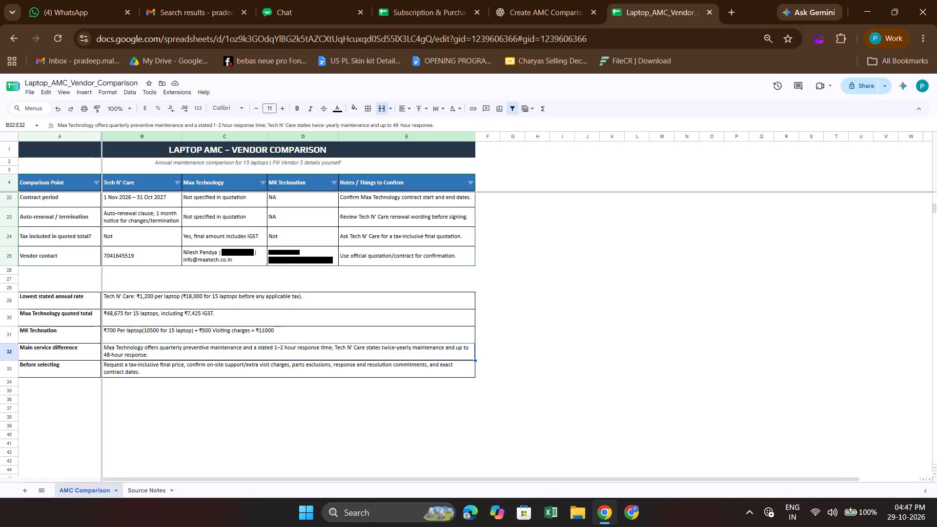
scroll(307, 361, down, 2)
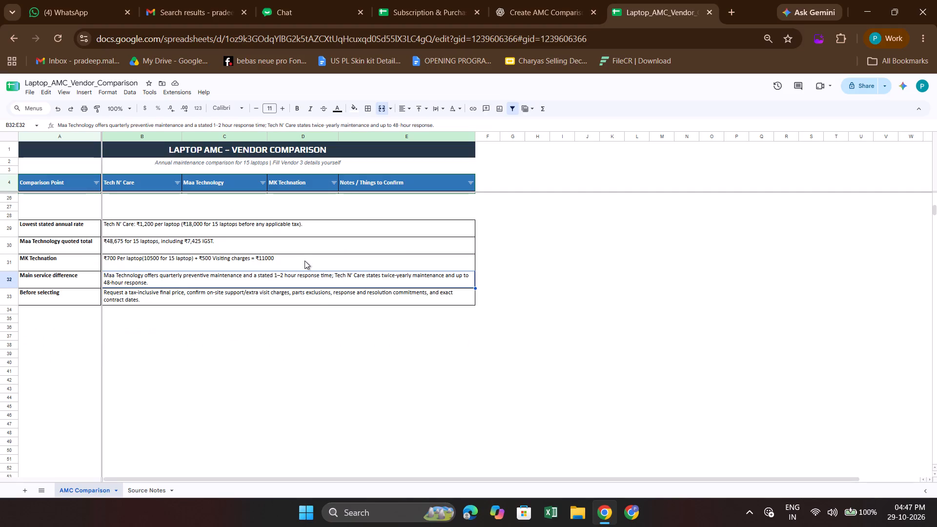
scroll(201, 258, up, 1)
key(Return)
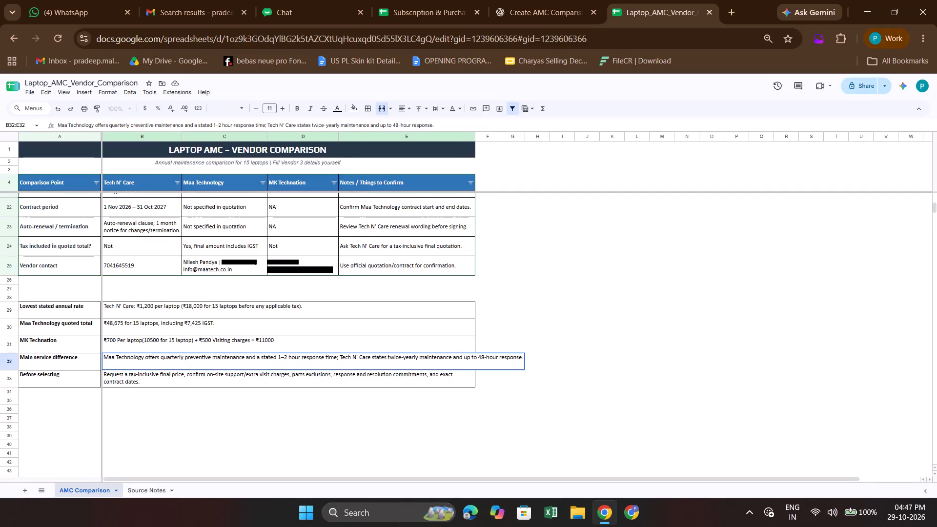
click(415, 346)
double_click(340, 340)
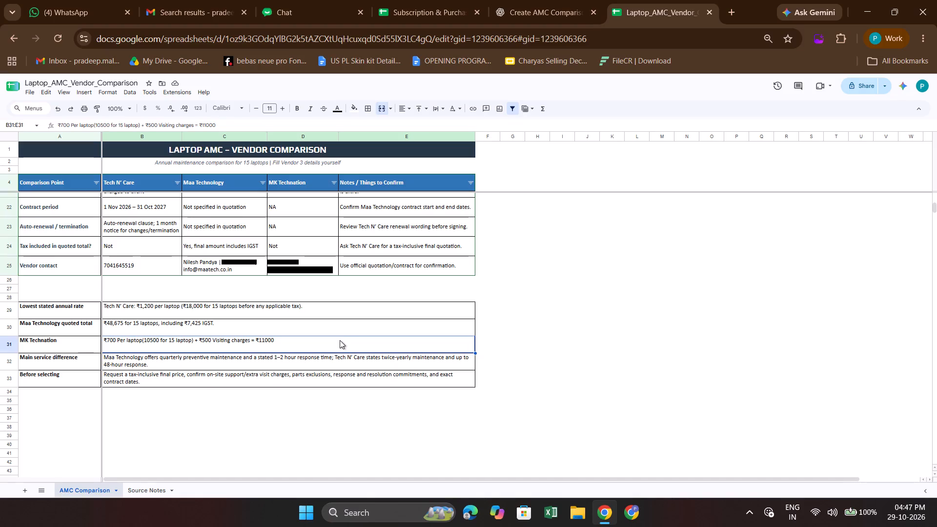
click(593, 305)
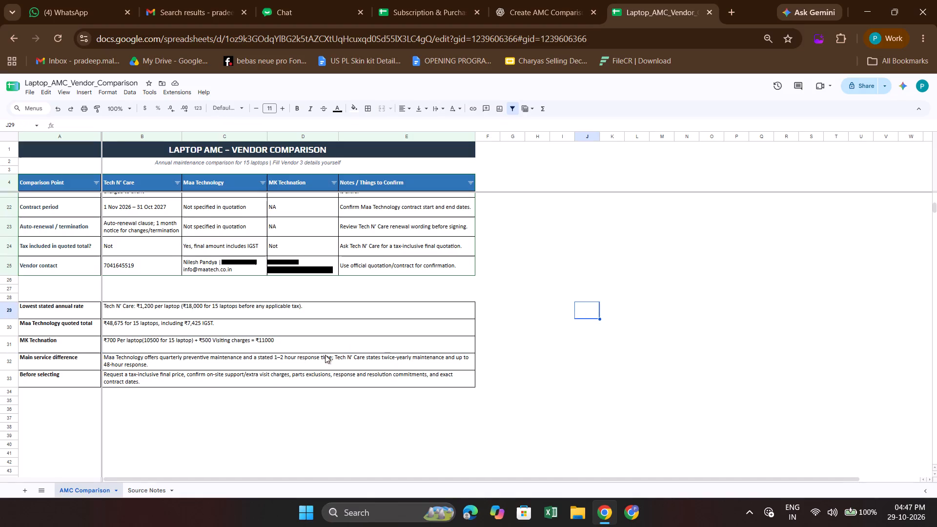
Add the word "Total" after ₹11000 in the MK Technation summary cell.
double_click(324, 346)
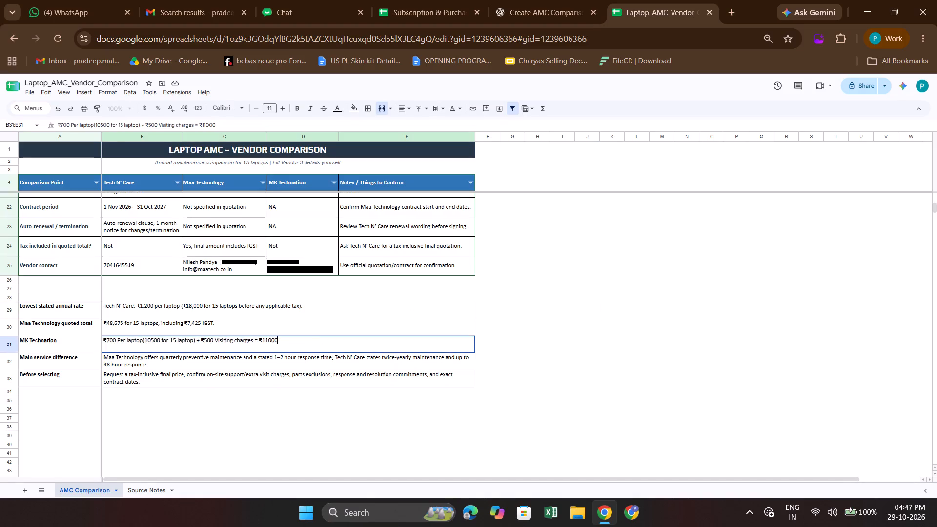
key(space)
text(Tota;)
key(Return)
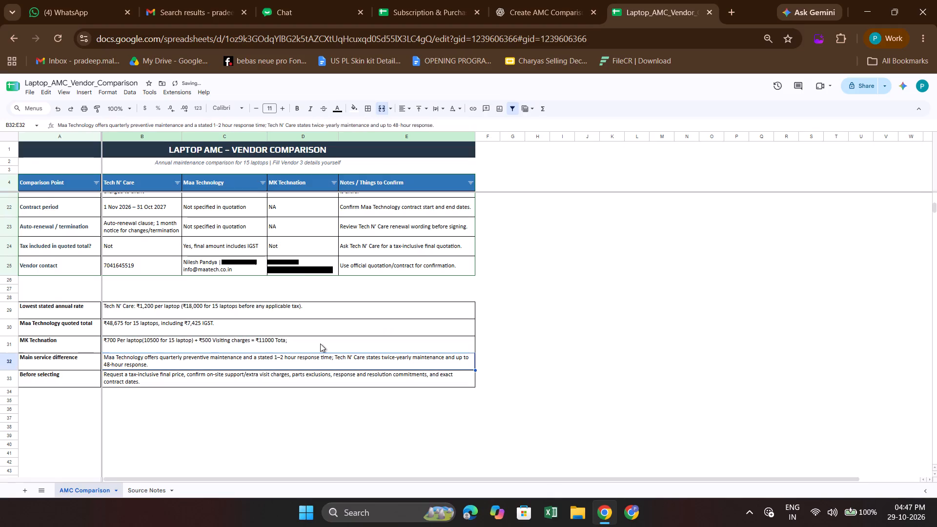
click(320, 344)
double_click(320, 344)
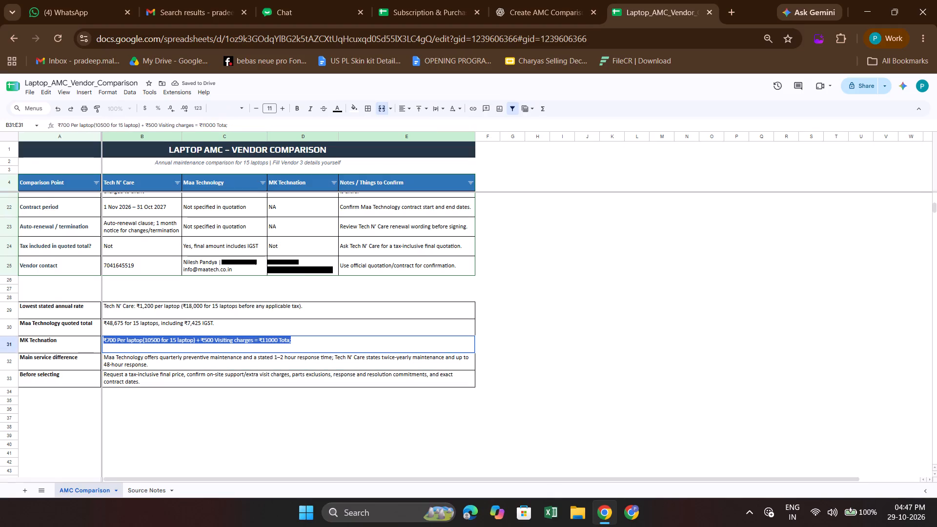
click(320, 344)
key(BackSpace)
key(l)
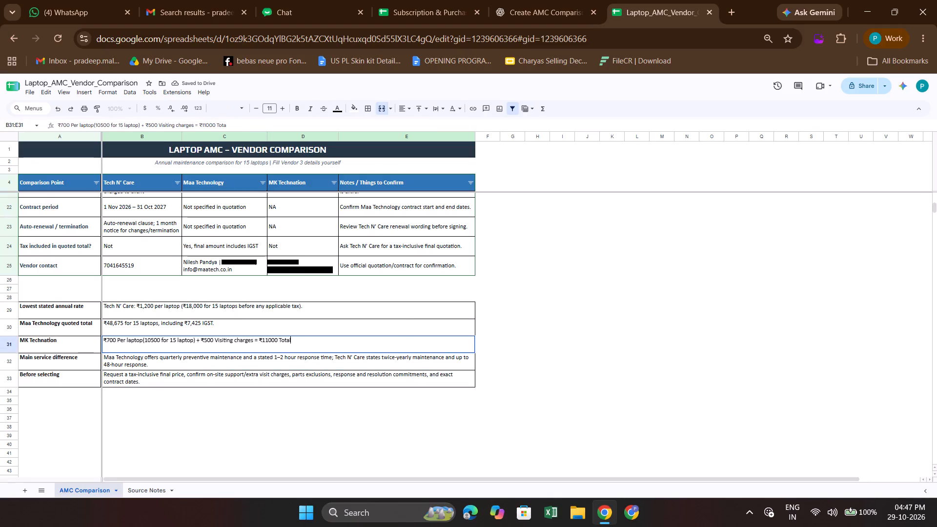
key(Return)
Remove "| Fill Vendor 3 details yourself" from the sheet's subtitle, leaving "Annual maintenance comparison for 15 laptops".
scroll(350, 320, up, 2)
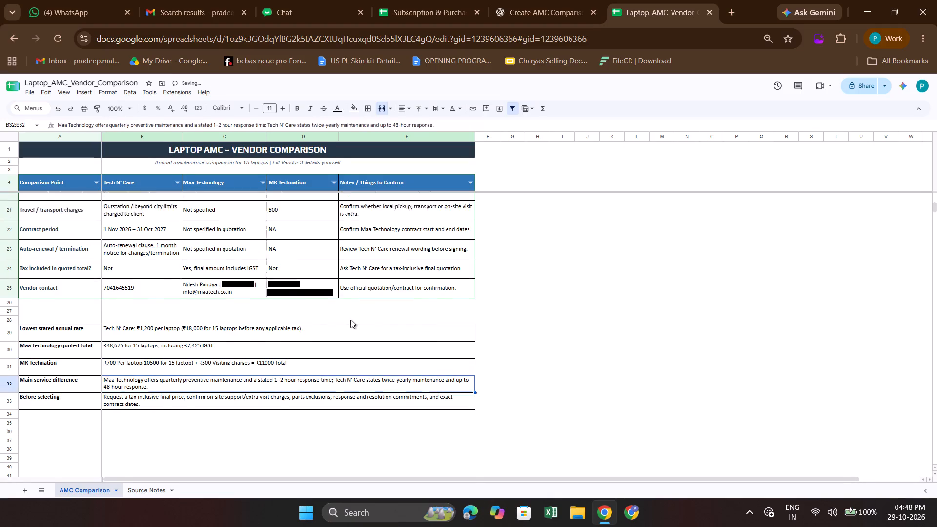
scroll(350, 320, up, 4)
scroll(468, 345, right, 1)
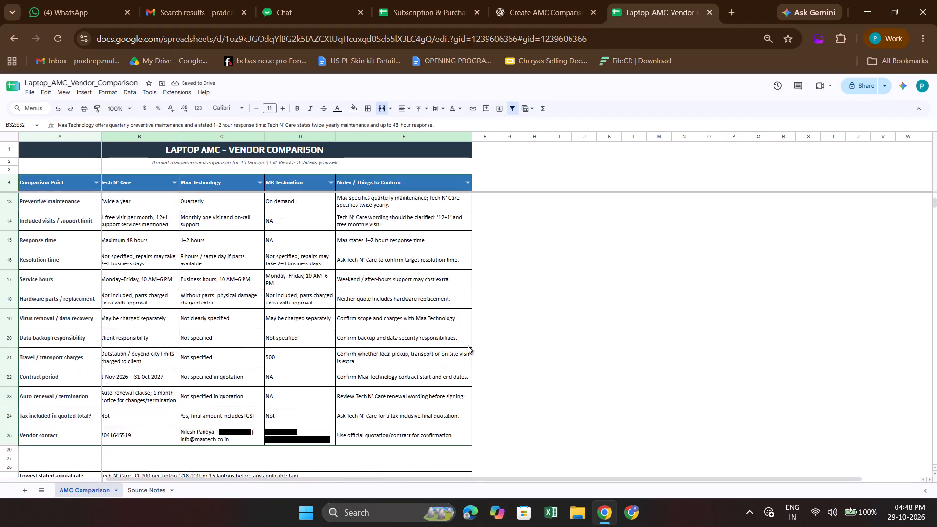
scroll(468, 345, right, 1)
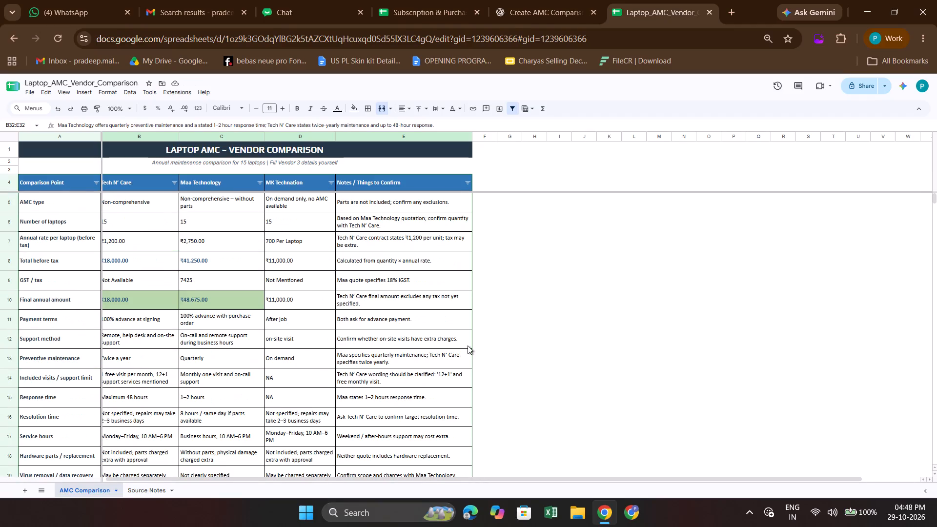
scroll(468, 345, right, 1)
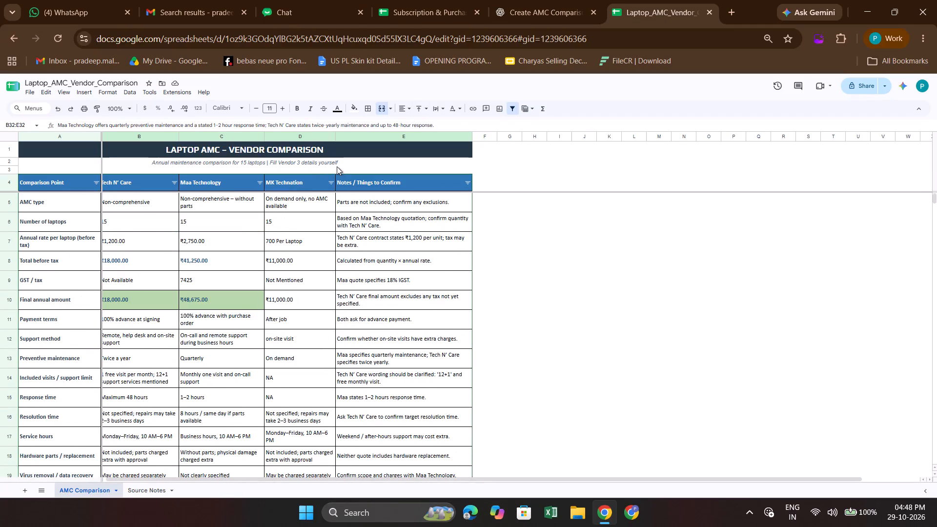
double_click(337, 165)
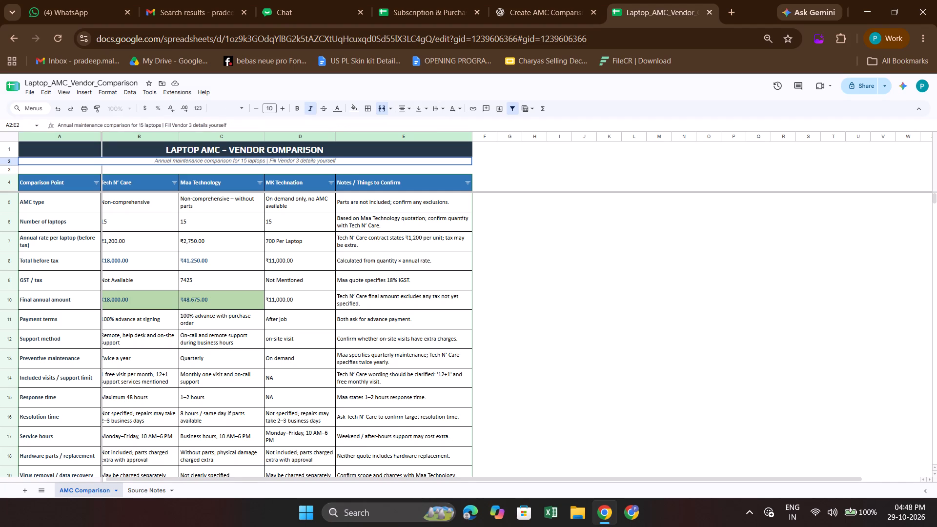
click(345, 161)
key(BackSpace)
key(BackSpace)
key(BackSpace)
key(BackSpace)
key(BackSpace)
key(BackSpace)
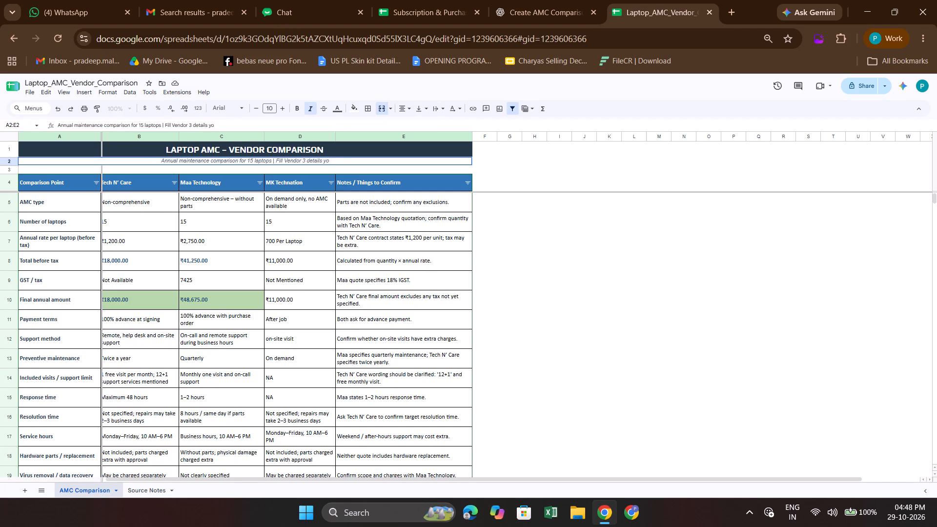
key(BackSpace)
key(BackSpace)
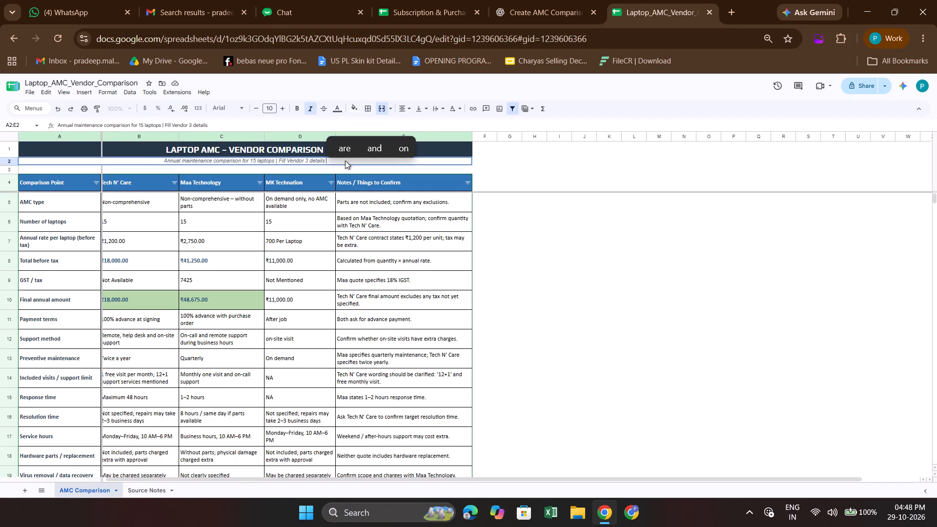
key(BackSpace)
key(BackSpace)
key(BackSpace)
key(BackSpace)
key(BackSpace)
key(BackSpace)
key(BackSpace)
key(BackSpace)
key(BackSpace)
key(BackSpace)
key(BackSpace)
key(BackSpace)
key(BackSpace)
key(BackSpace)
key(BackSpace)
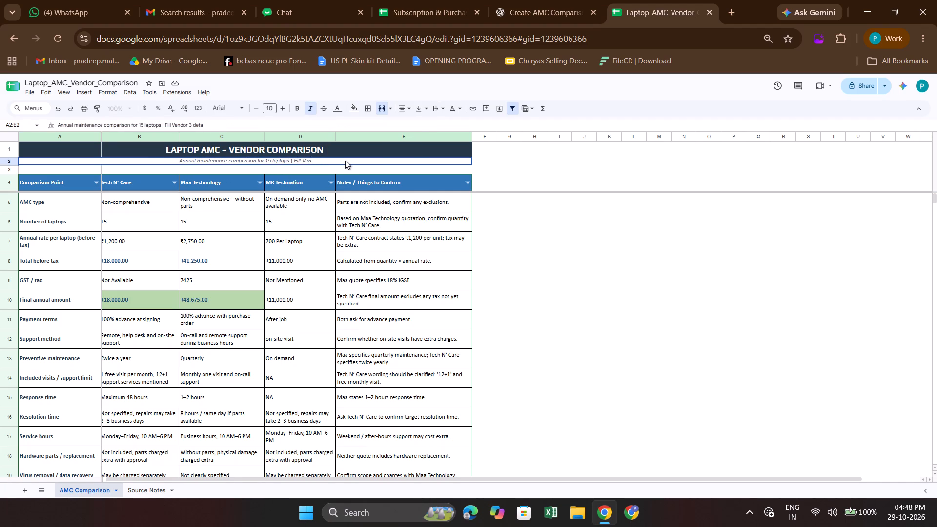
key(BackSpace)
key(BackSpace)
key(BackSpace)
key(BackSpace)
key(BackSpace)
key(BackSpace)
key(BackSpace)
key(BackSpace)
key(BackSpace)
key(BackSpace)
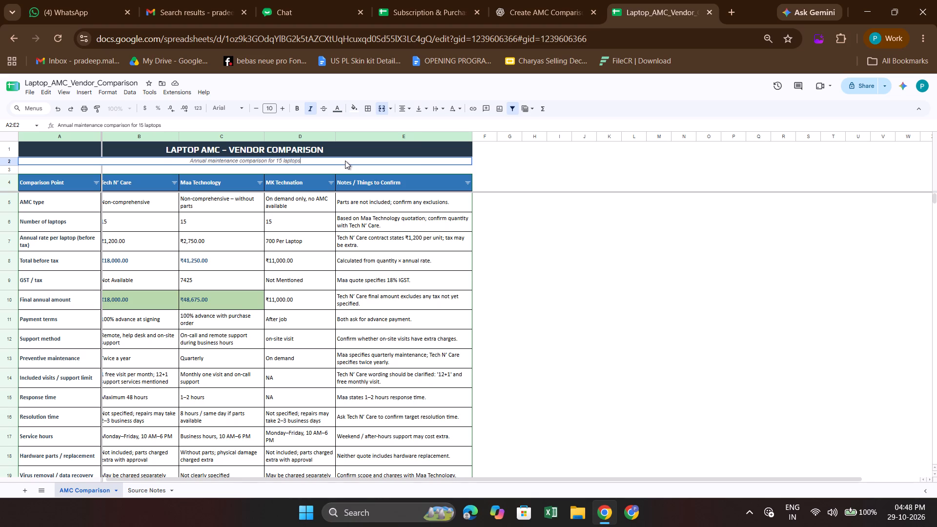
key(Return)
scroll(214, 263, right, 1)
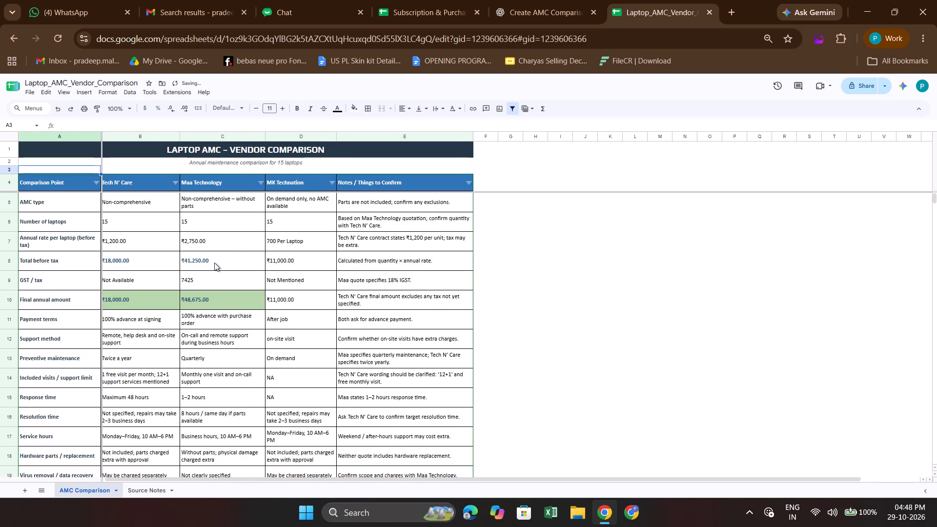
Review the AMC comparison table from the header rows down to the vendor summary block.
scroll(214, 263, right, 1)
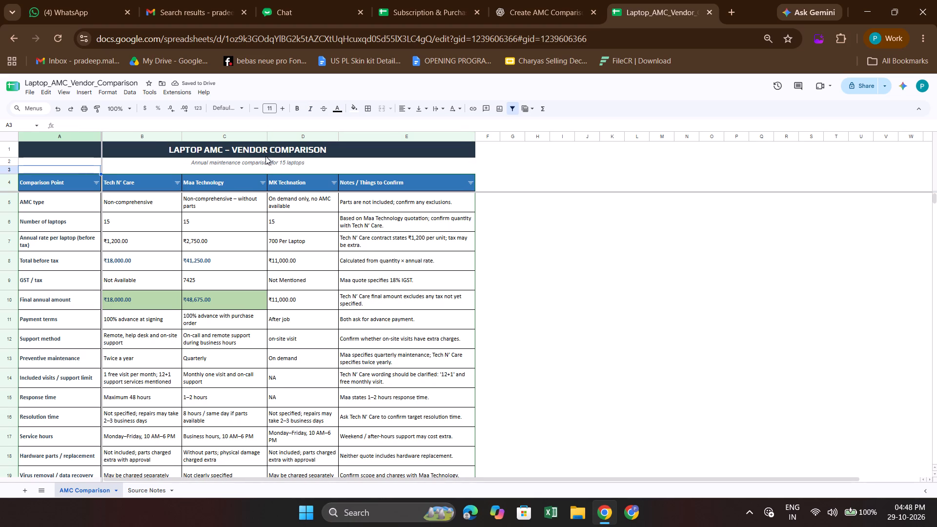
click(14, 153)
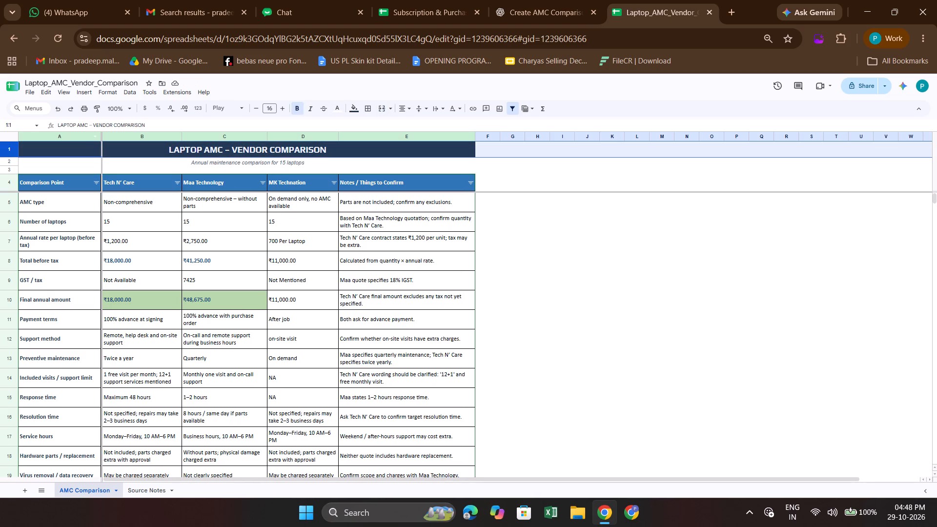
click(498, 263)
scroll(498, 263, right, 1)
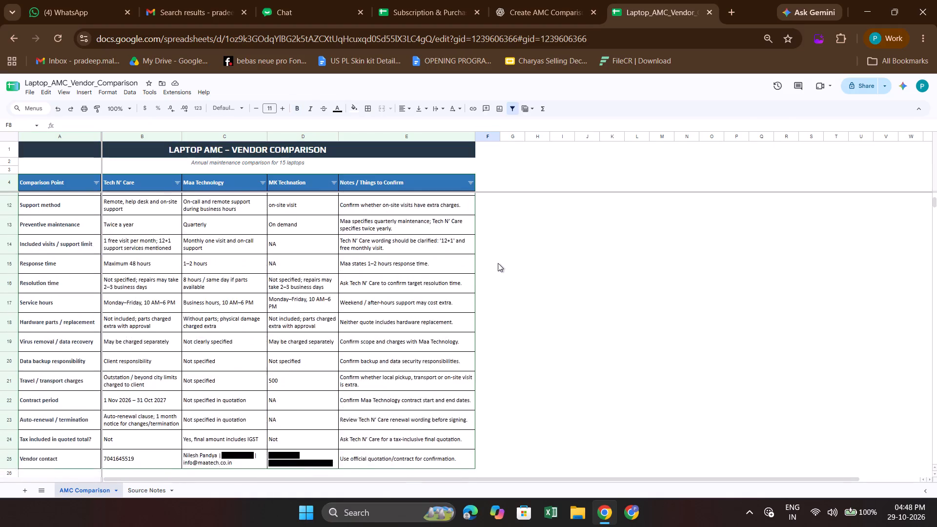
scroll(498, 263, right, 1)
scroll(498, 263, down, 2)
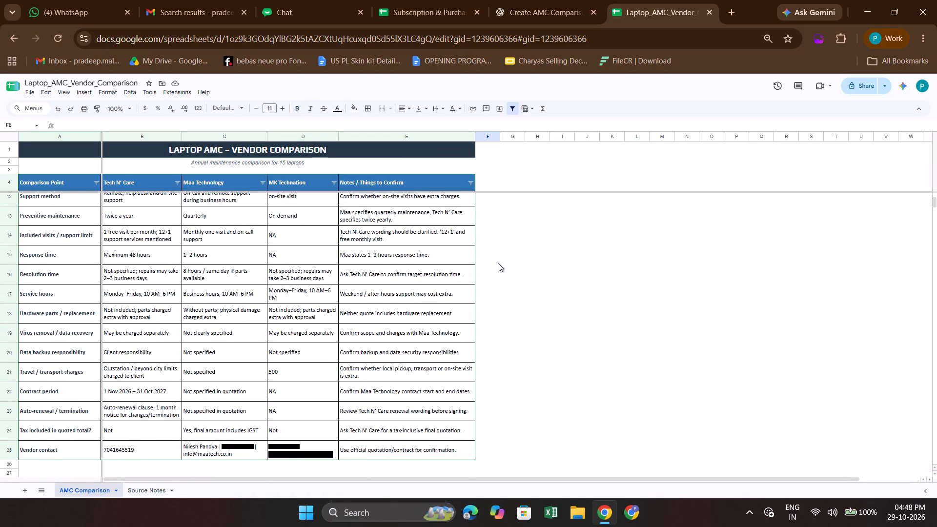
scroll(418, 365, down, 1)
scroll(237, 411, down, 1)
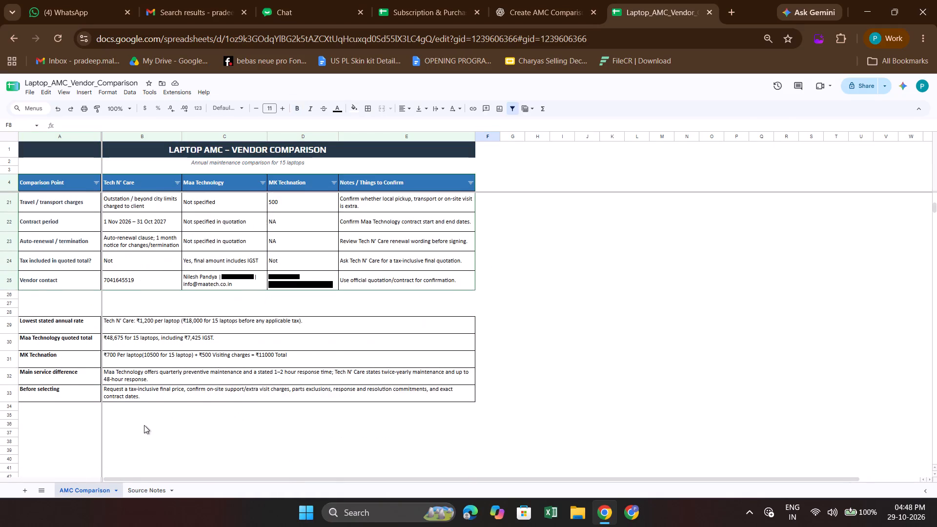
Open the Source Notes sheet and delete it from the laptop AMC vendor comparison workbook.
click(153, 498)
click(152, 492)
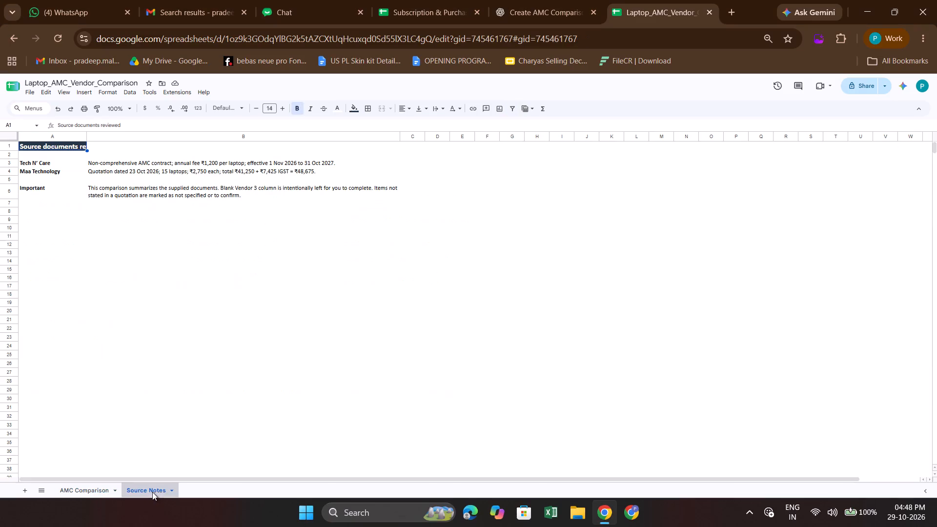
scroll(227, 352, up, 3)
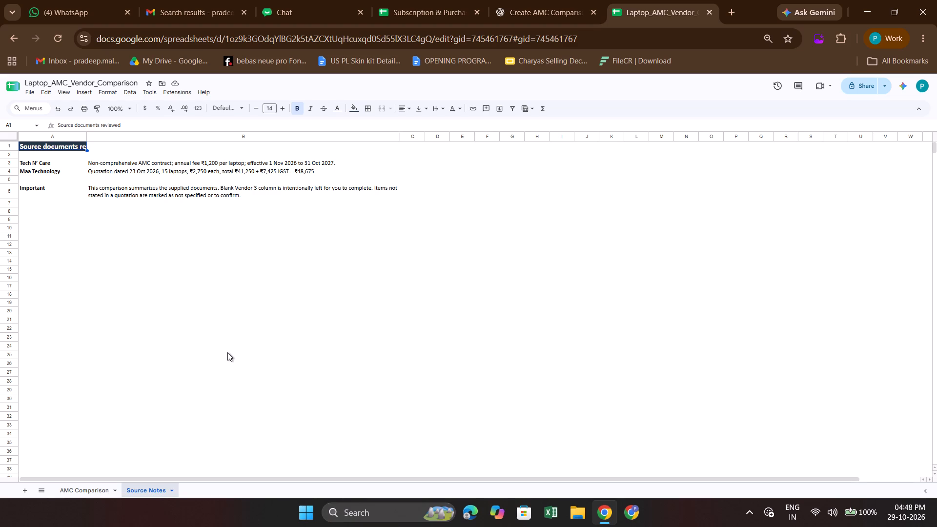
right_click(140, 493)
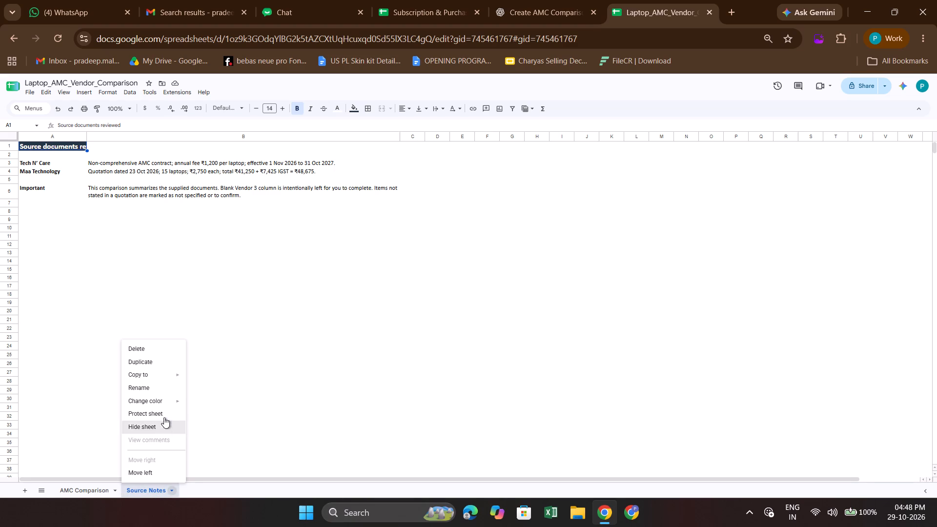
click(158, 353)
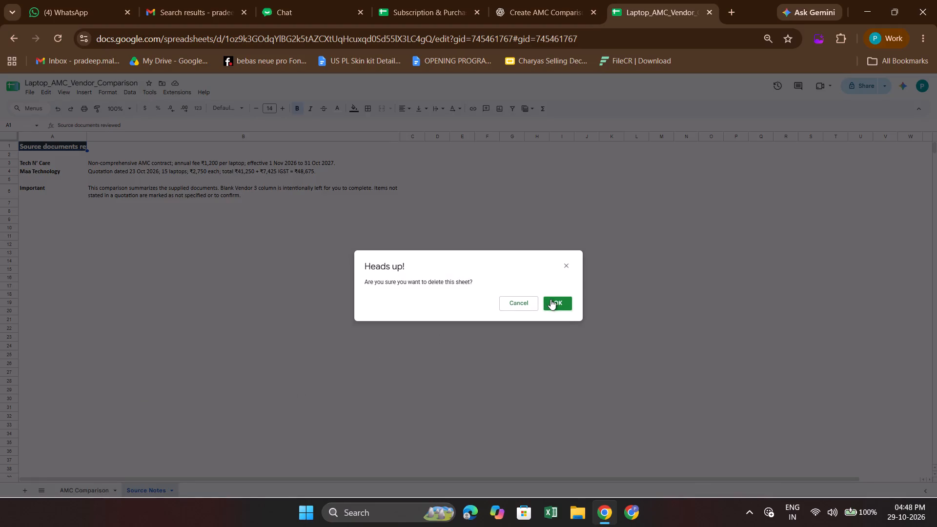
click(549, 298)
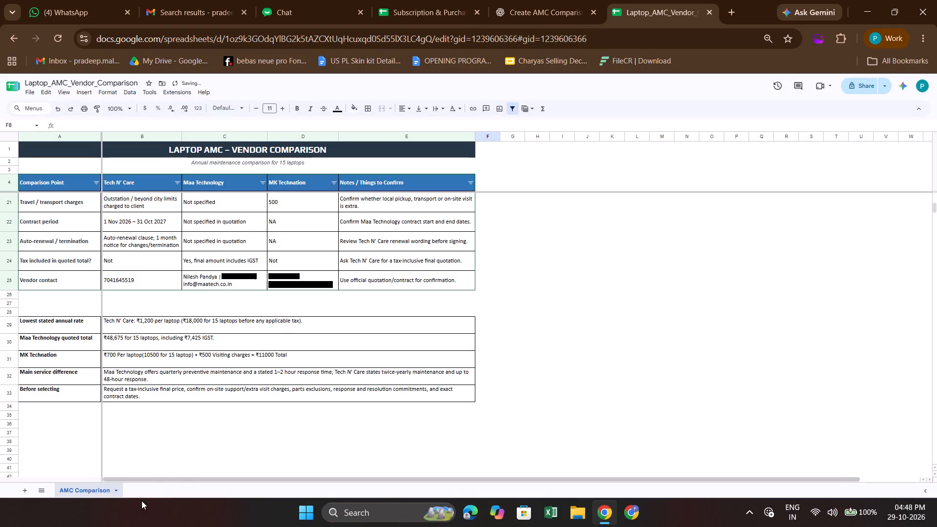